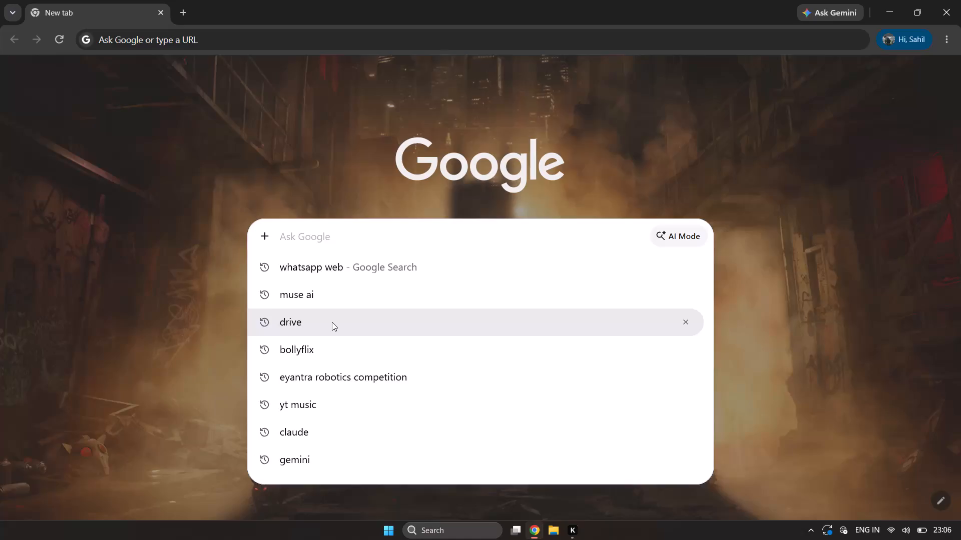
# Open Google Drive through the recent "drive" search and go to its Home view.
pyautogui.click(329, 323)
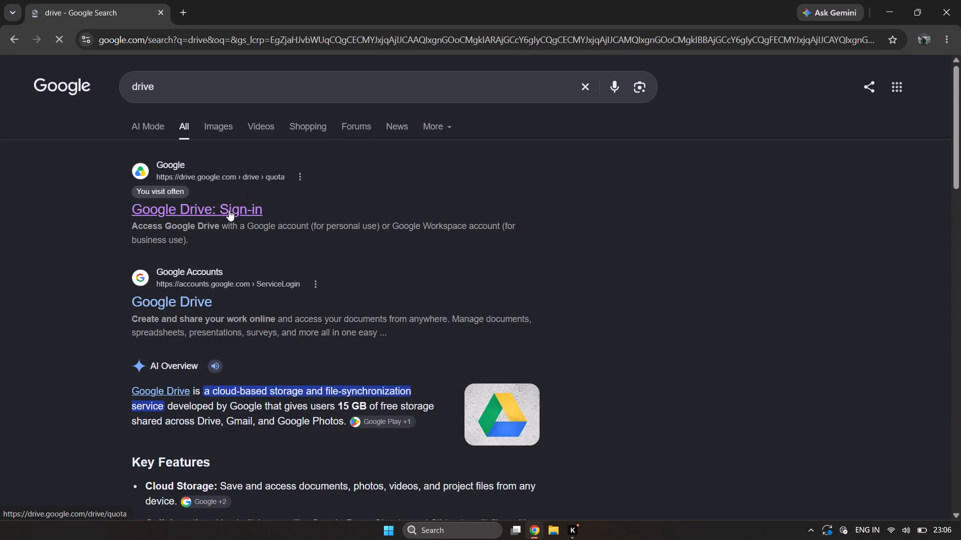
pyautogui.click(229, 210)
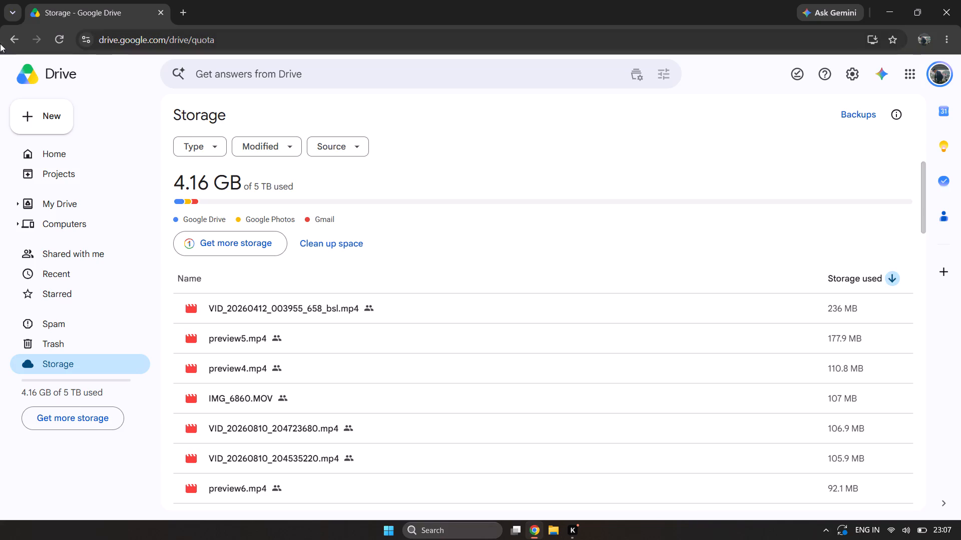
pyautogui.click(39, 149)
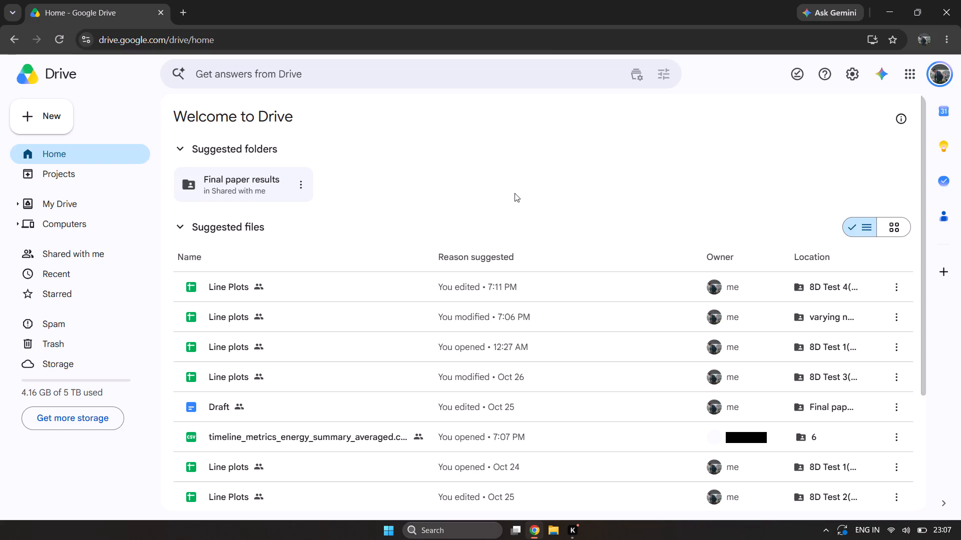
# Open the Line plots spreadsheet from Final paper results > Small Env > varying no. of UAVs.
pyautogui.doubleClick(232, 178)
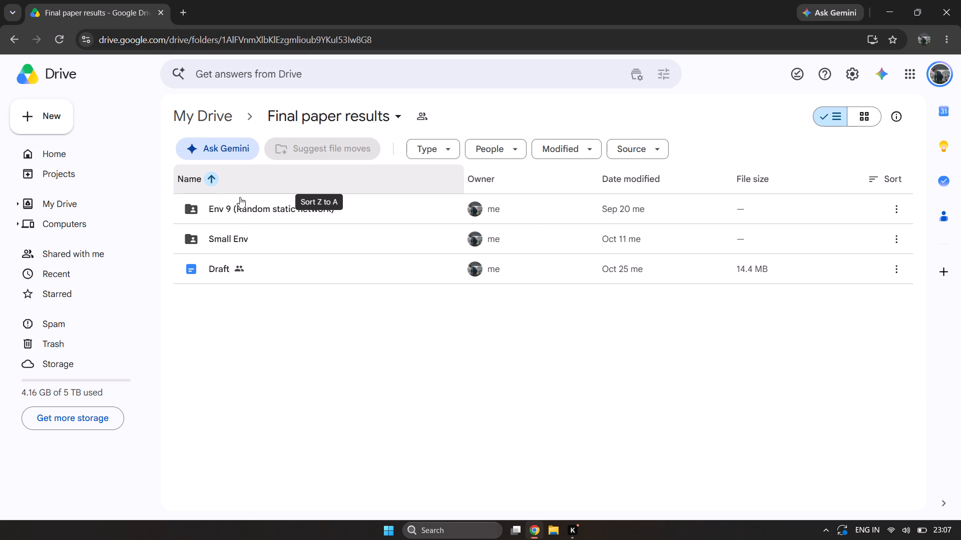
pyautogui.doubleClick(250, 237)
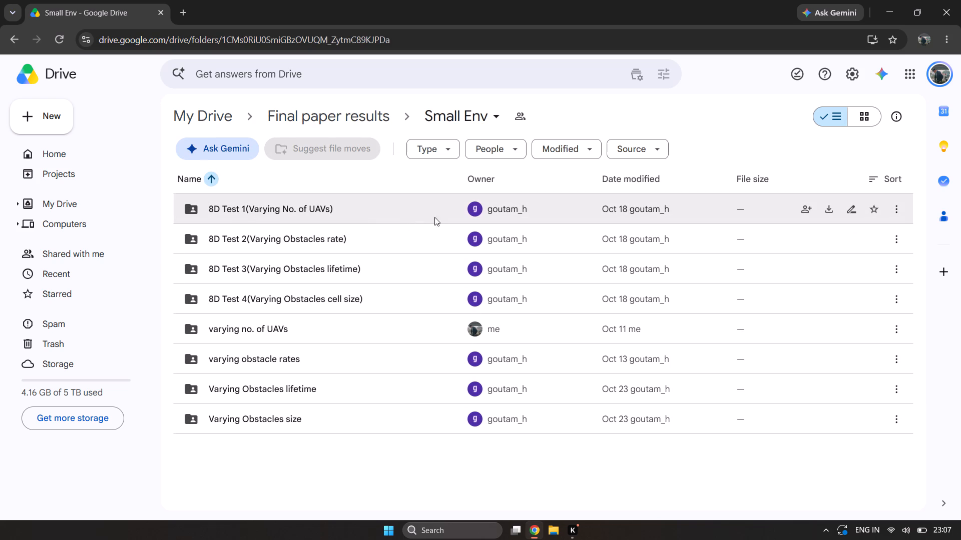
pyautogui.doubleClick(293, 323)
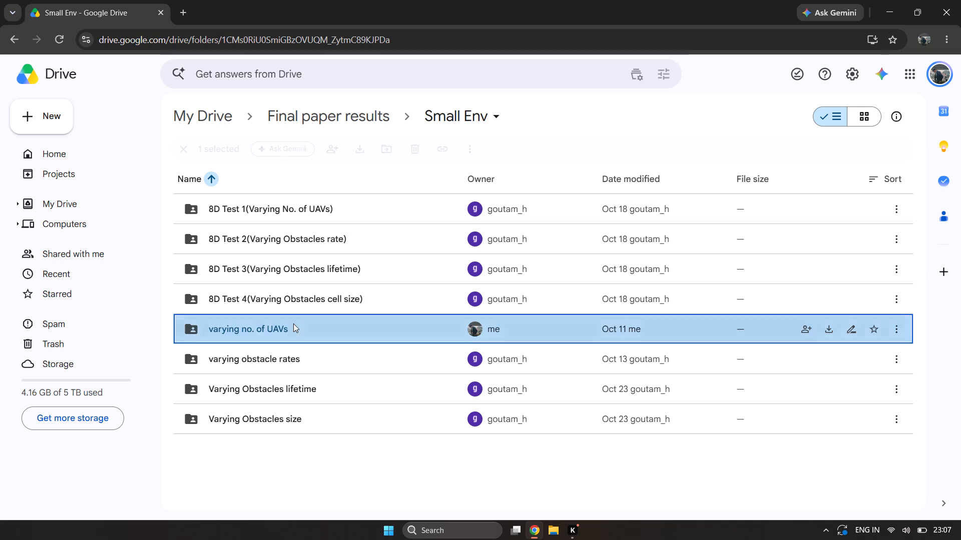
pyautogui.doubleClick(262, 303)
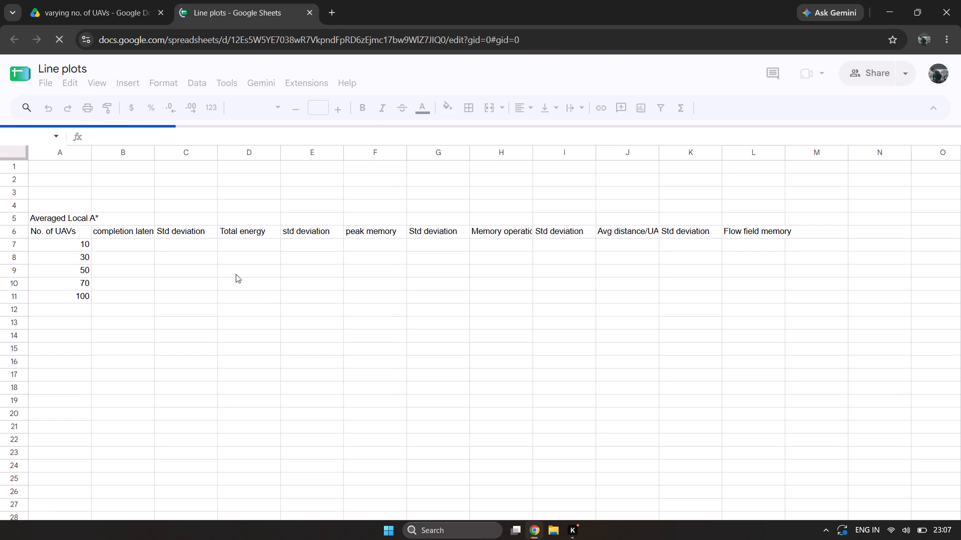
pyautogui.scroll(-1, 235, 289)
pyautogui.scroll(1, 235, 289)
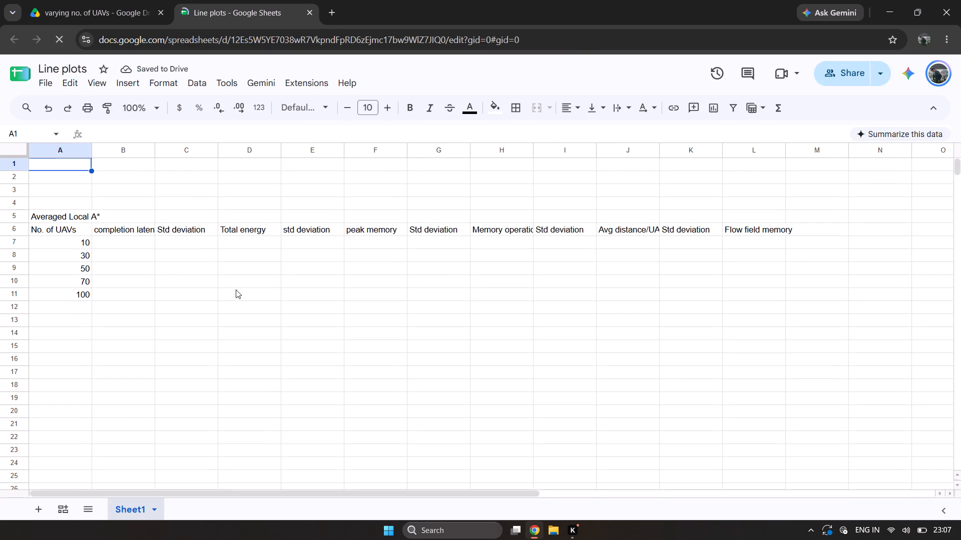
# Return to Drive and open folder 10 inside the Local A* folder of varying no. of UAVs.
pyautogui.click(104, 9)
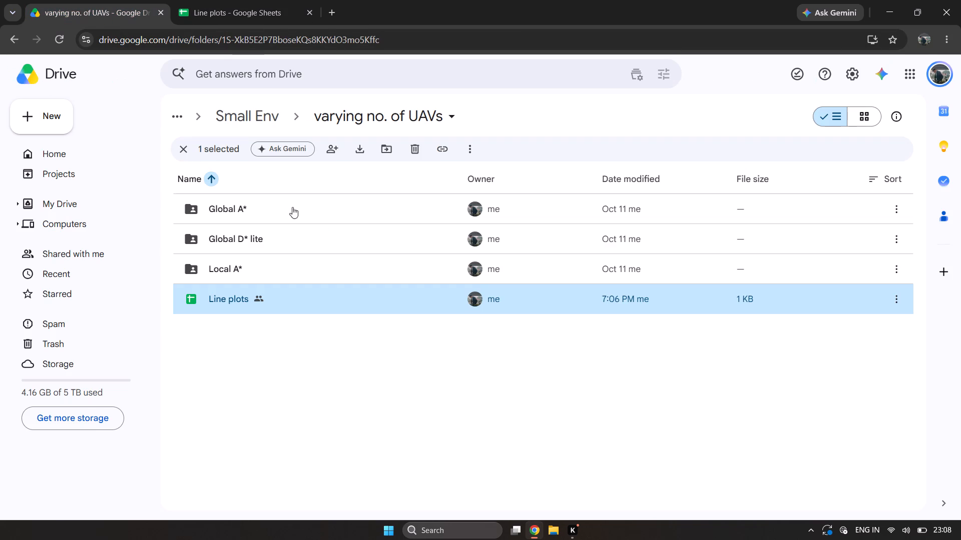
pyautogui.doubleClick(272, 269)
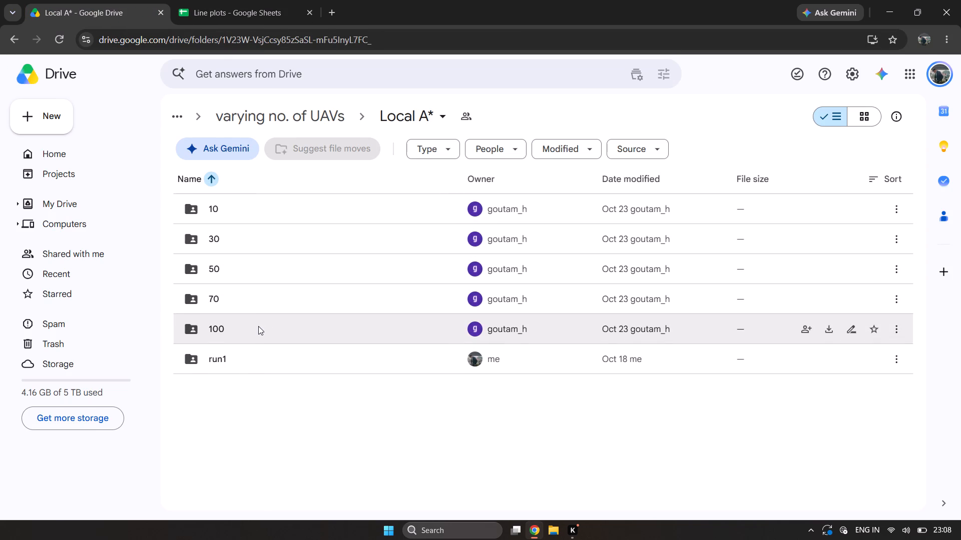
pyautogui.click(278, 219)
pyautogui.doubleClick(278, 219)
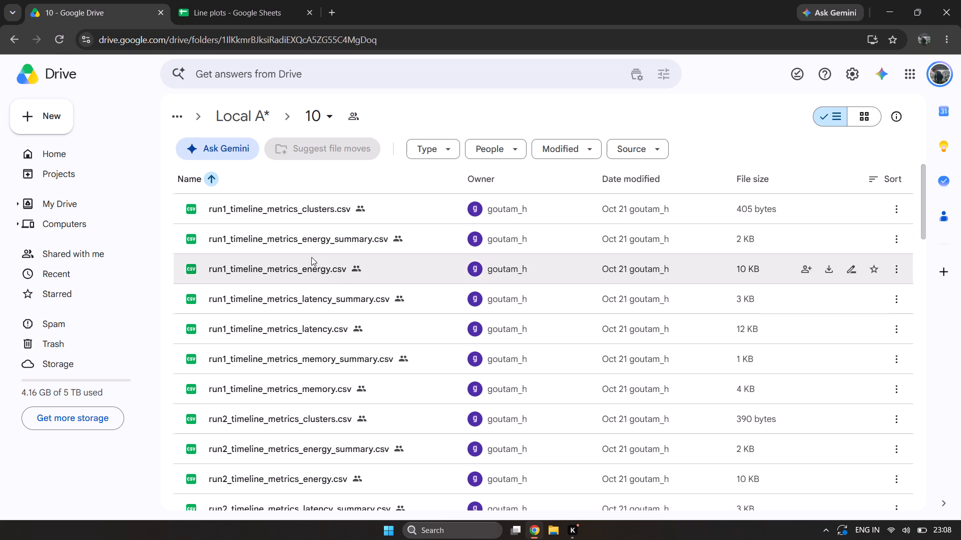
# Find and open timeline_metrics_latency_summary_averaged.csv in folder 10.
pyautogui.scroll(-1, 300, 275)
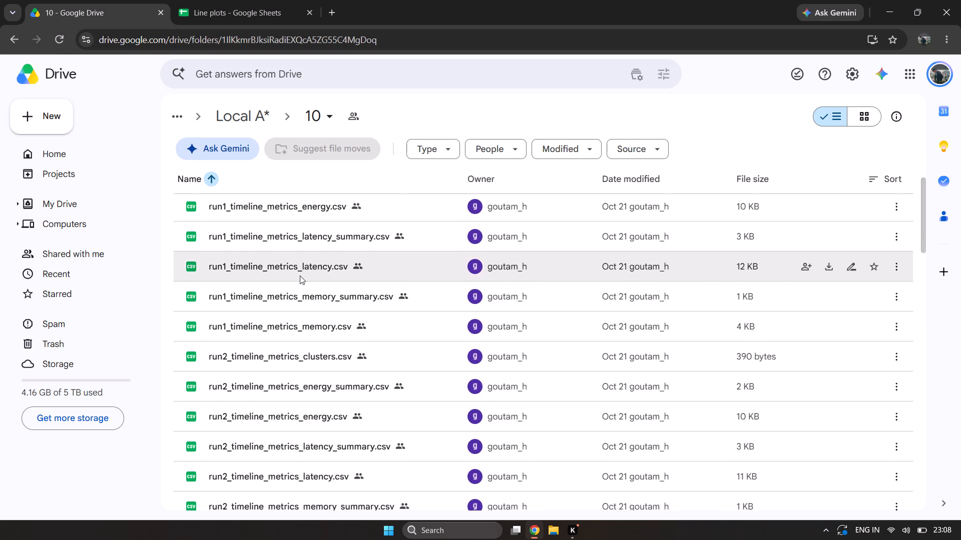
pyautogui.scroll(-19, 300, 275)
pyautogui.scroll(-17, 303, 287)
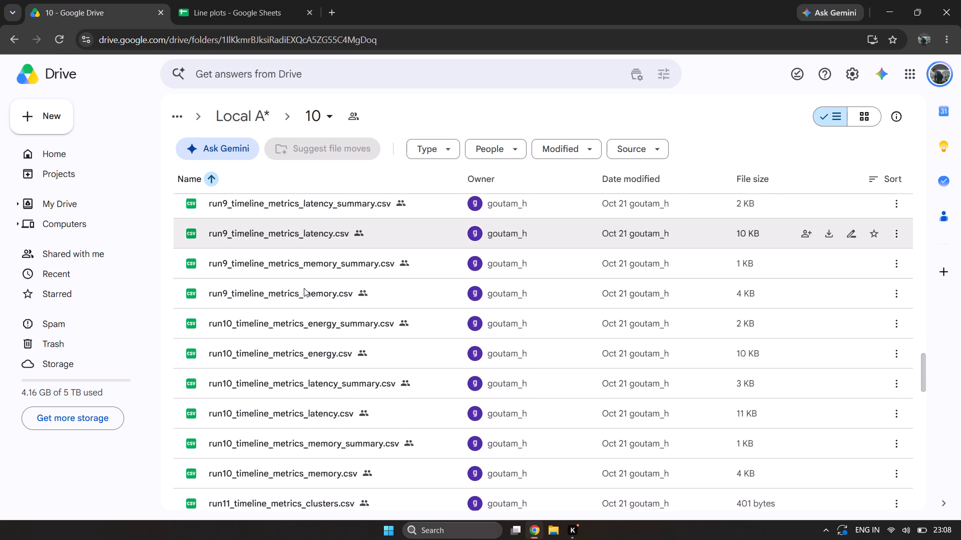
pyautogui.scroll(-1, 304, 288)
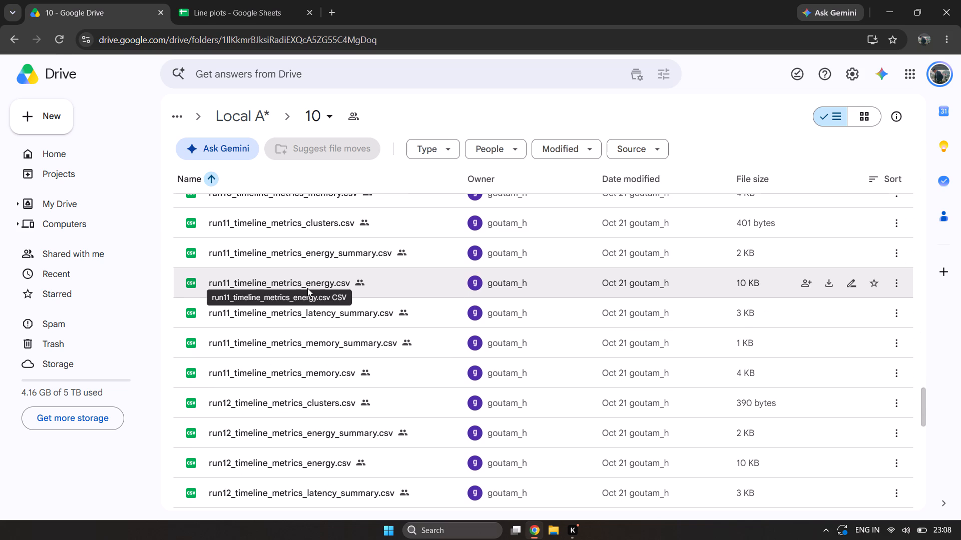
pyautogui.scroll(-13, 308, 288)
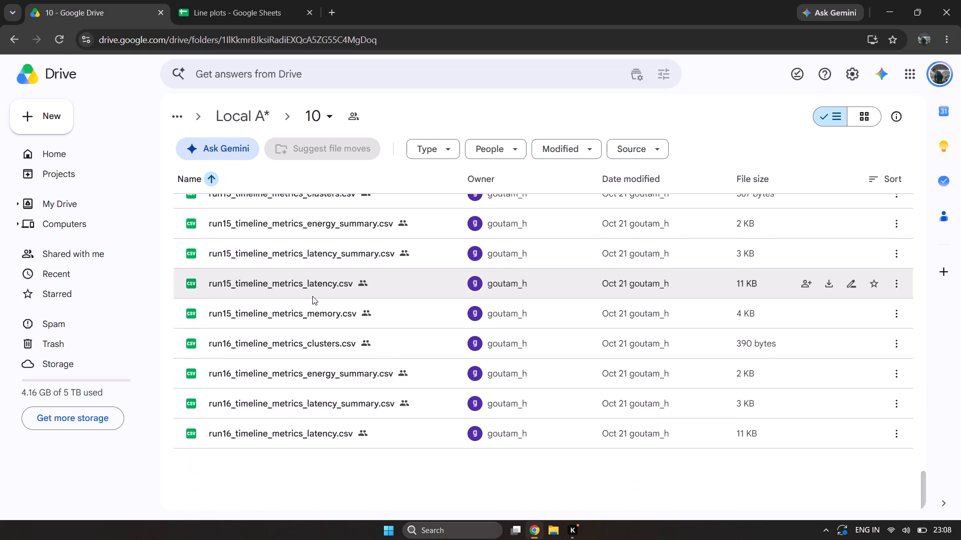
pyautogui.scroll(-9, 312, 296)
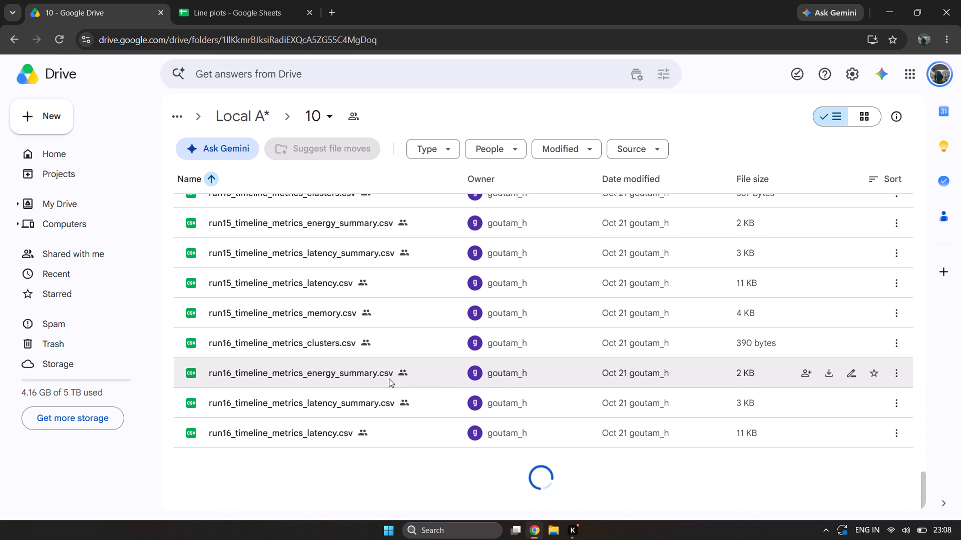
pyautogui.scroll(-13, 513, 343)
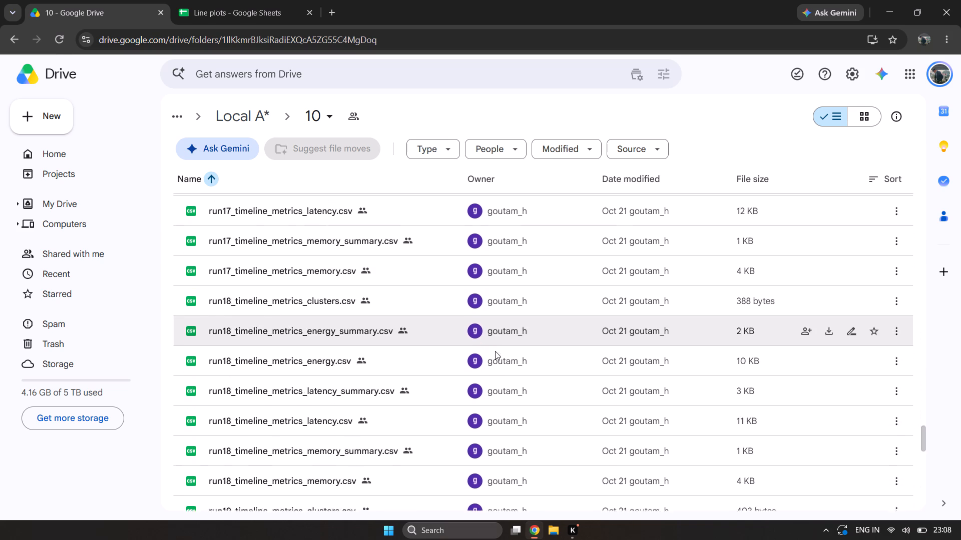
pyautogui.scroll(-7, 495, 351)
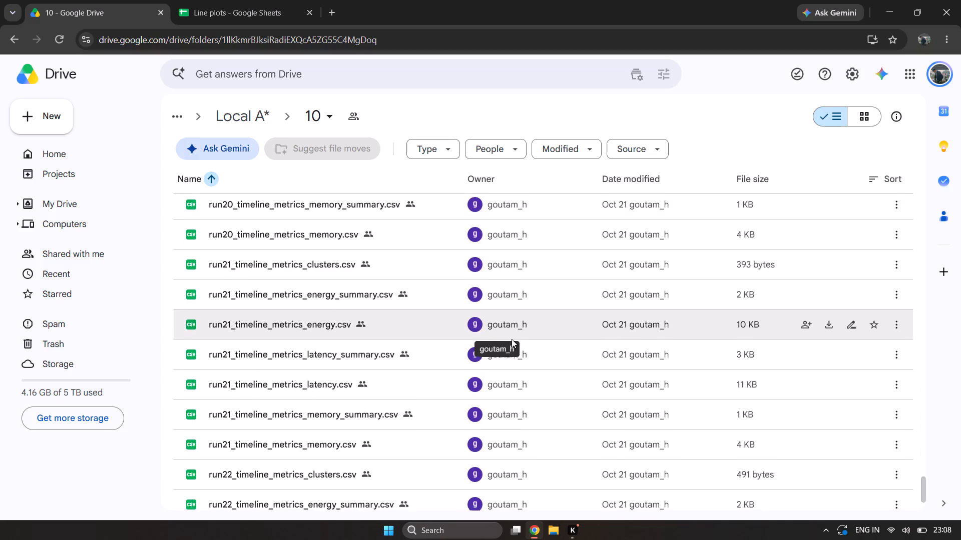
pyautogui.scroll(-14, 512, 339)
pyautogui.scroll(1, 466, 354)
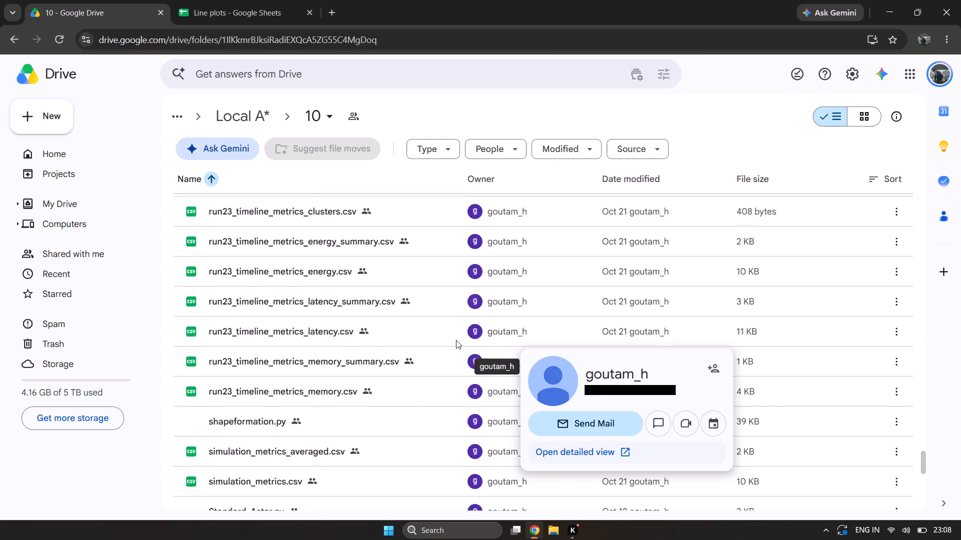
pyautogui.scroll(-16, 550, 335)
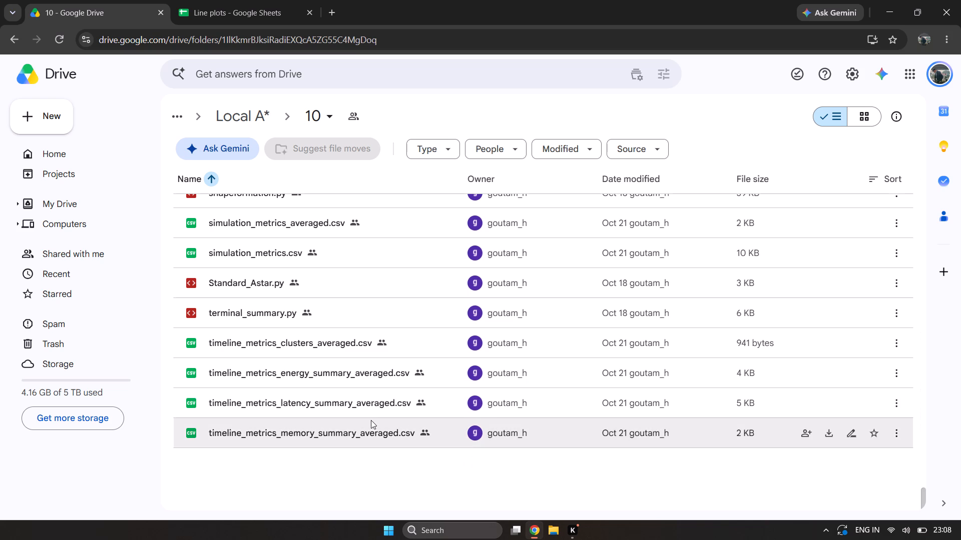
pyautogui.doubleClick(352, 414)
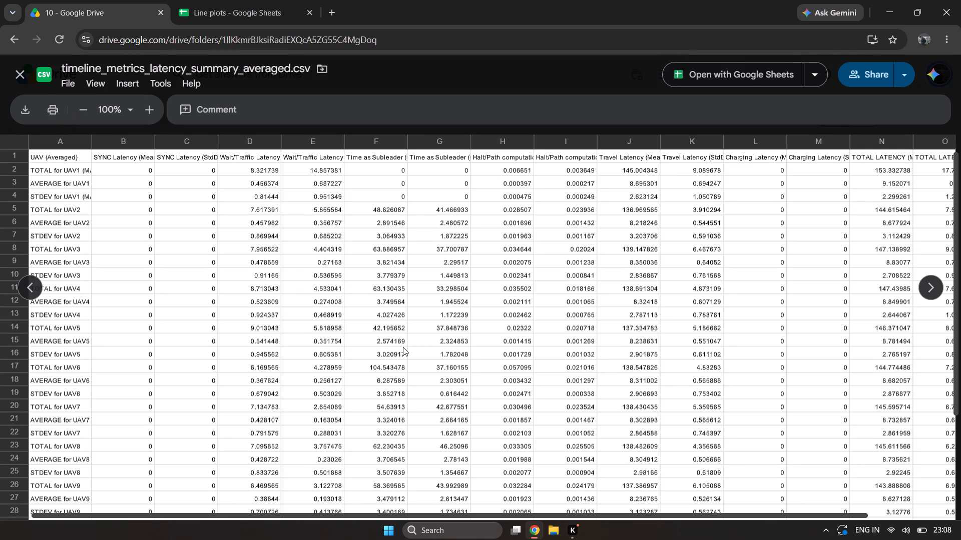
# Copy the Max Individual Latency pair 159.3479 and 13.739907 from row 36 into cells B7:C7 of Line plots.
pyautogui.scroll(-6, 403, 347)
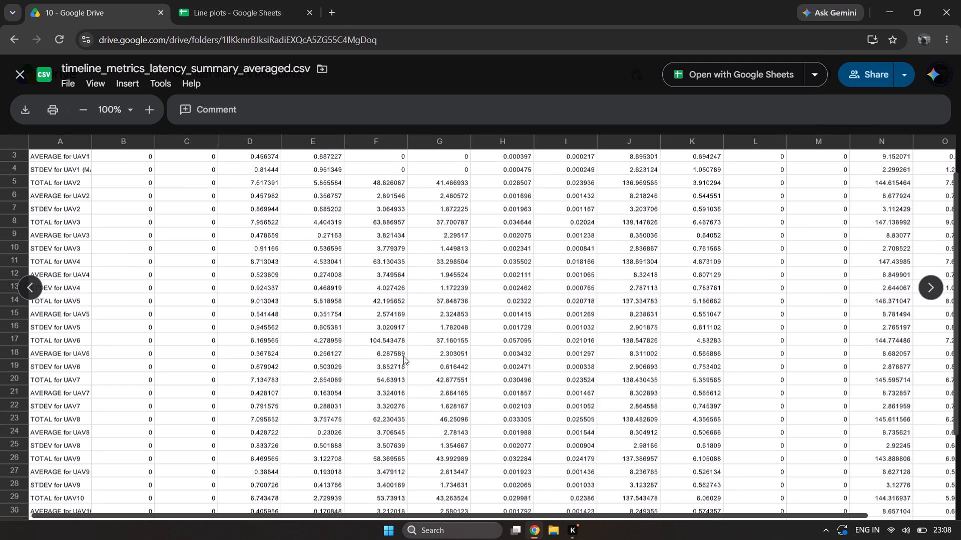
pyautogui.scroll(-19, 403, 356)
pyautogui.scroll(-6, 396, 360)
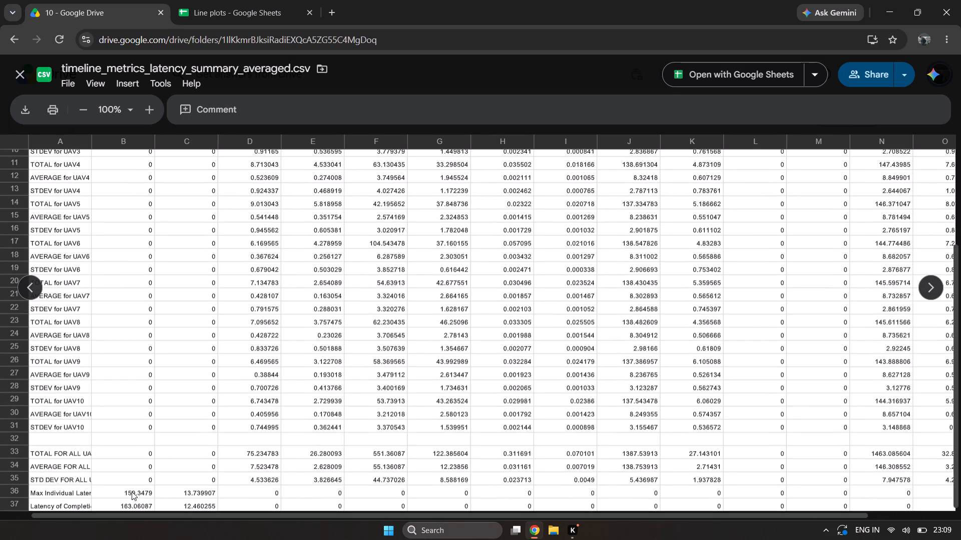
pyautogui.moveTo(132, 491); pyautogui.dragTo(188, 494)
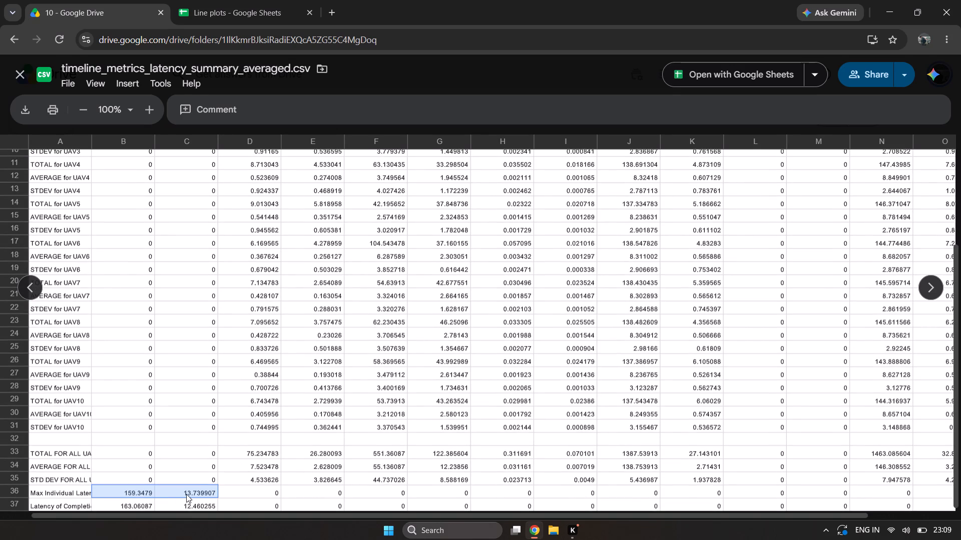
pyautogui.hotkey('ctrl', 'c')
pyautogui.click(270, 17)
pyautogui.click(136, 247)
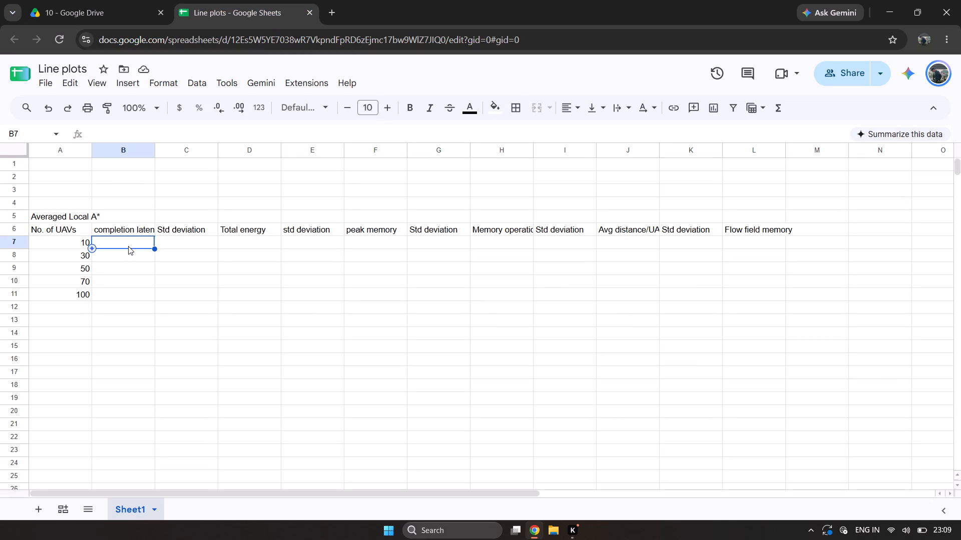
pyautogui.hotkey('ctrl', 'v')
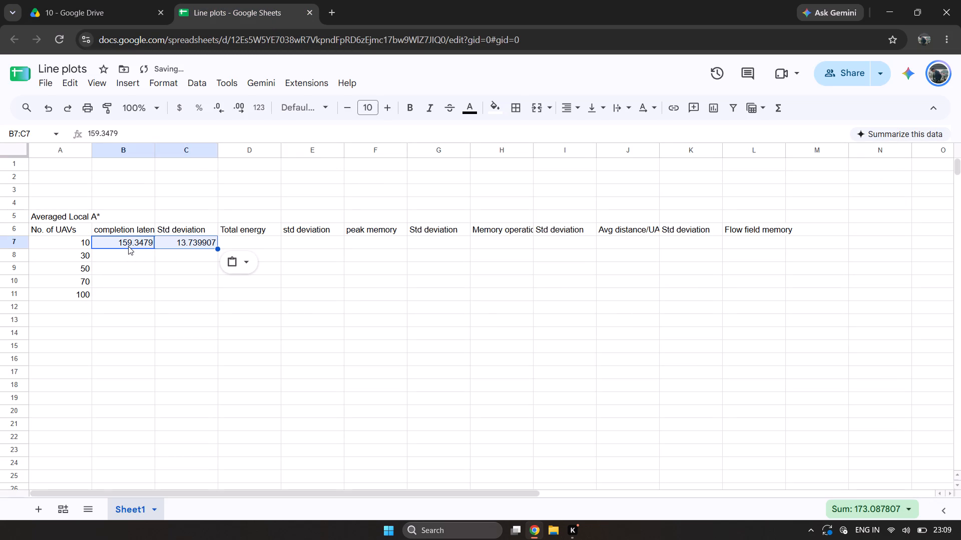
# Return to Drive, close the latency summary and open timeline_metrics_energy_summary_averaged.csv from folder 10.
pyautogui.click(114, 6)
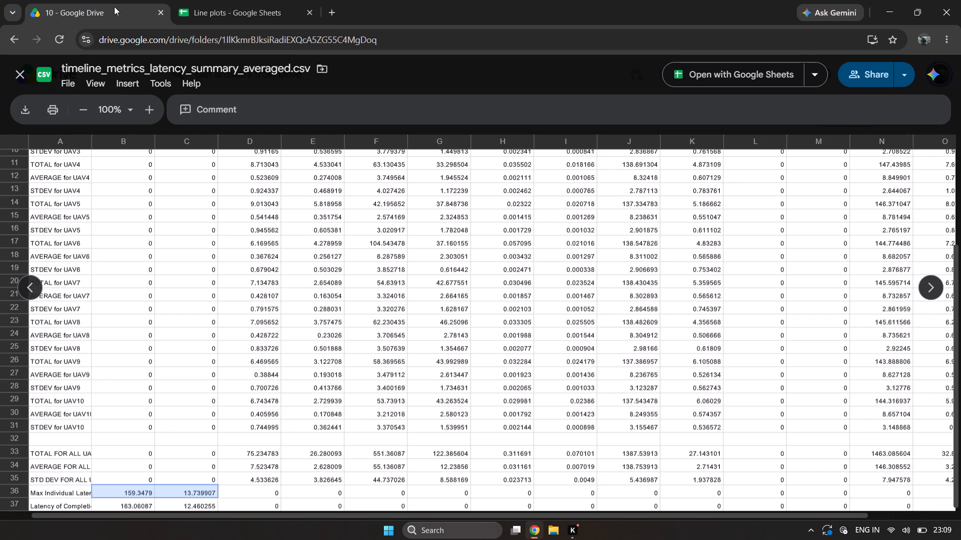
pyautogui.click(18, 77)
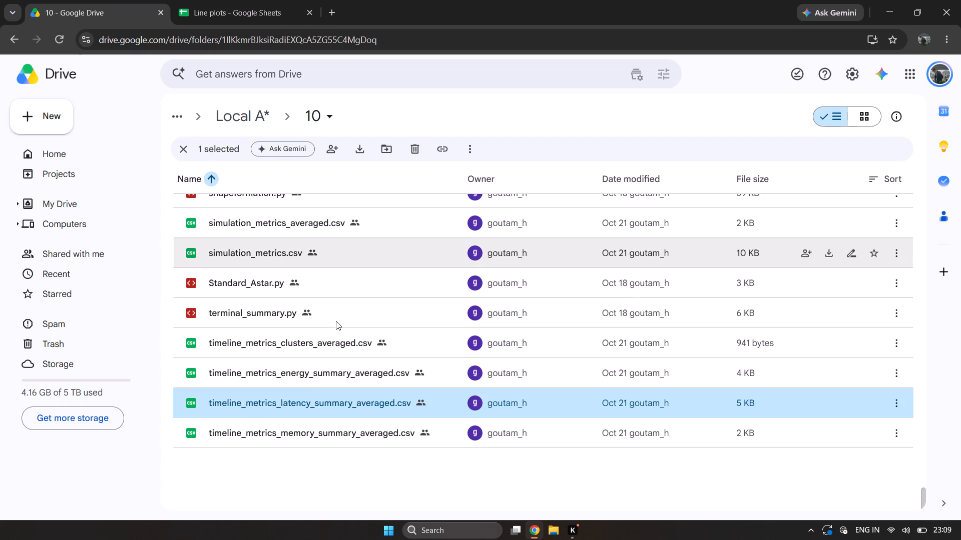
pyautogui.doubleClick(307, 379)
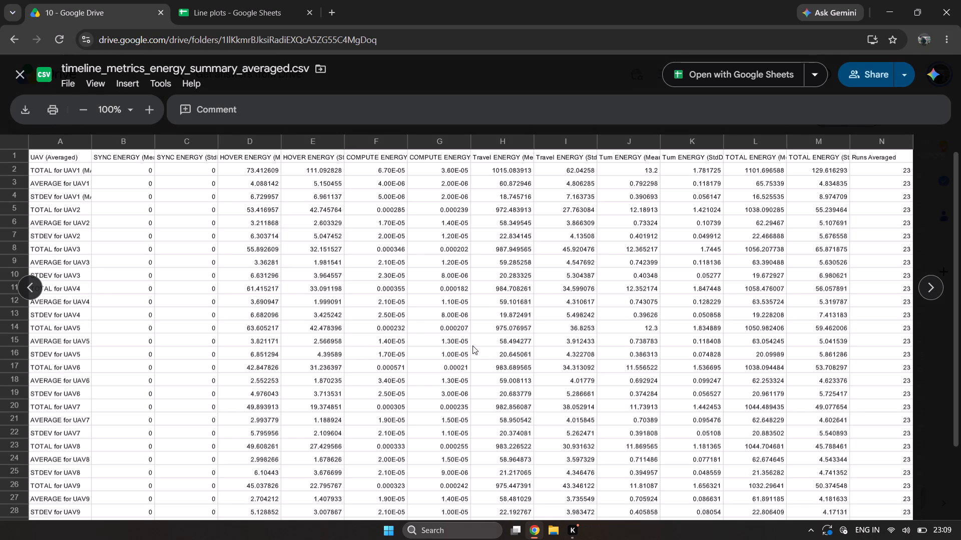
# Copy the all-UAV total energy pair 10500.54964 and 240.768499 from row 33 into cells D7:E7 of Line plots.
pyautogui.scroll(-12, 472, 346)
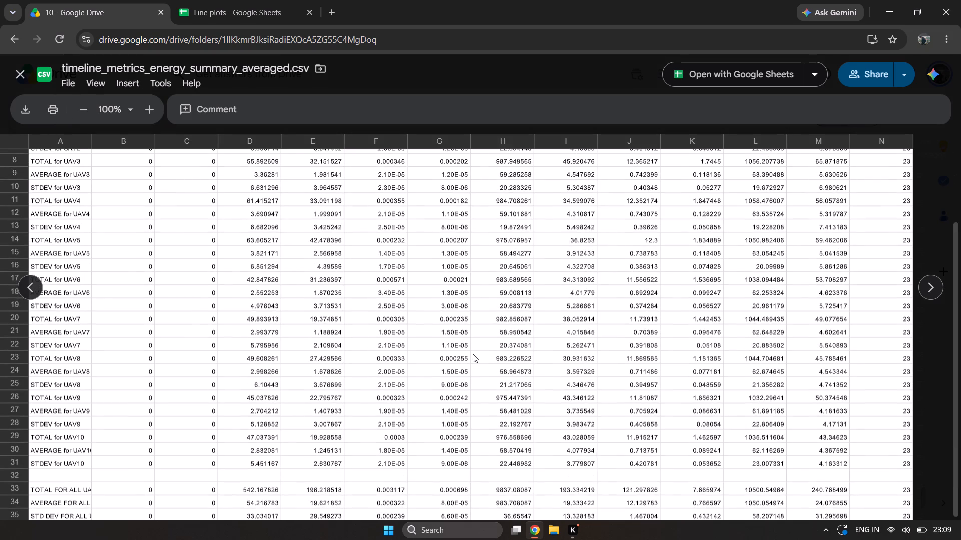
pyautogui.scroll(-3, 473, 354)
pyautogui.moveTo(758, 487); pyautogui.dragTo(808, 483)
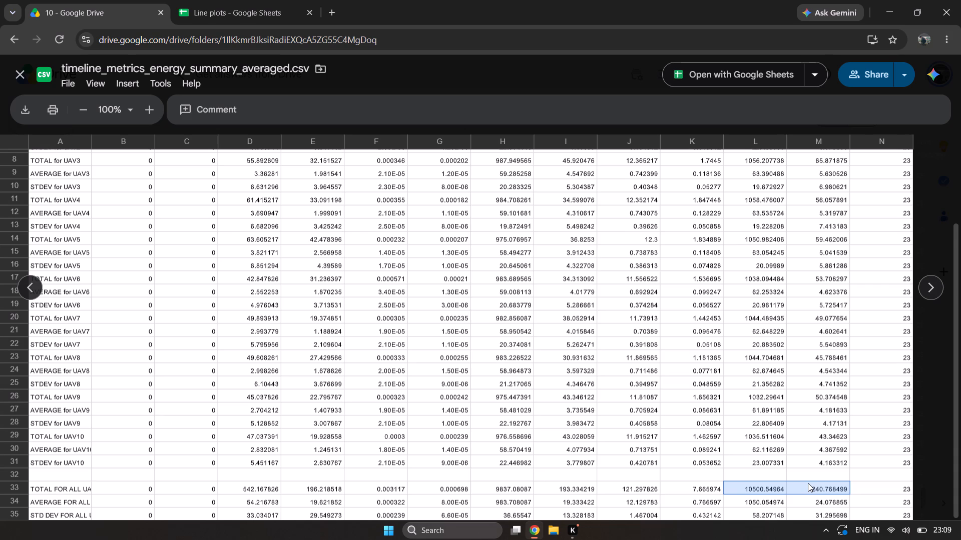
pyautogui.hotkey('ctrl', 'c')
pyautogui.click(241, 0)
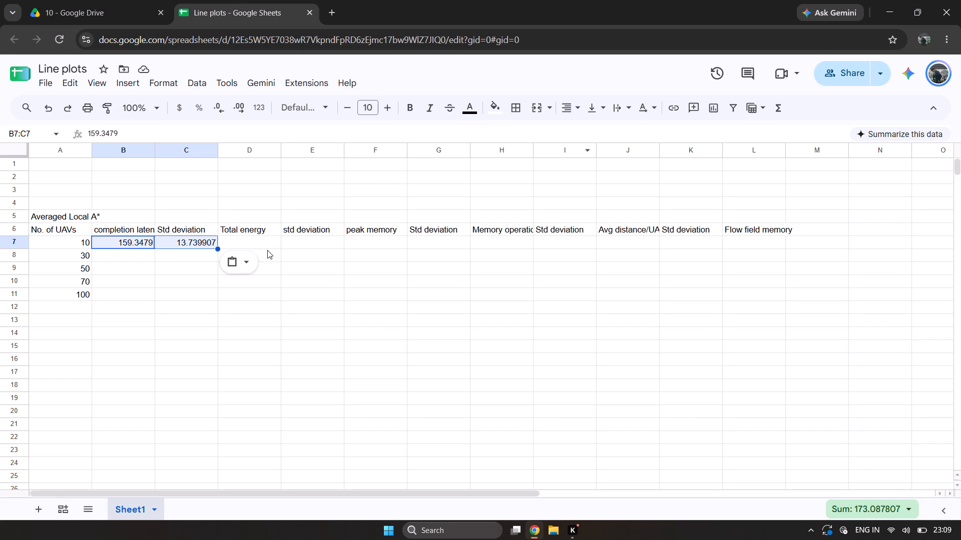
pyautogui.click(276, 240)
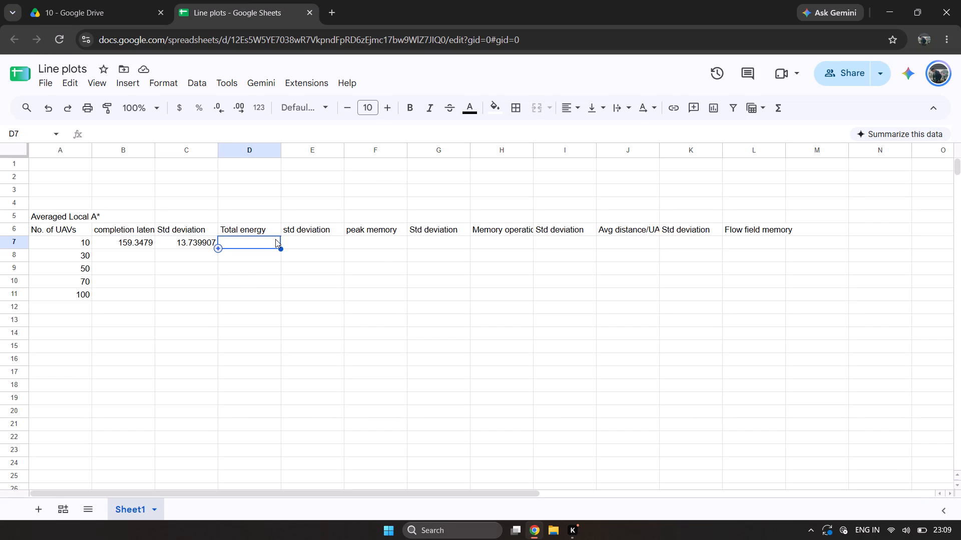
pyautogui.hotkey('ctrl', 'v')
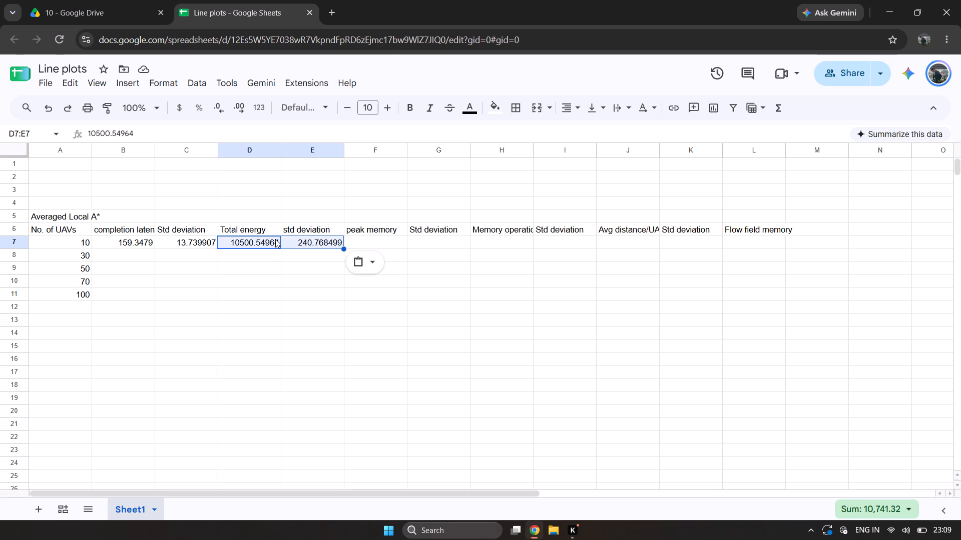
# Return to Drive, close the energy summary and open timeline_metrics_memory_summary_averaged.csv from folder 10.
pyautogui.click(142, 0)
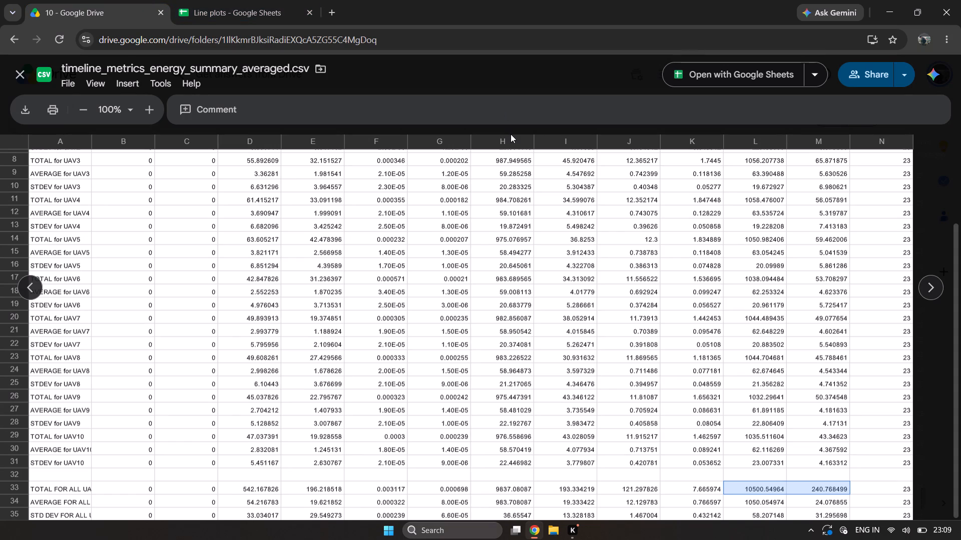
pyautogui.click(18, 77)
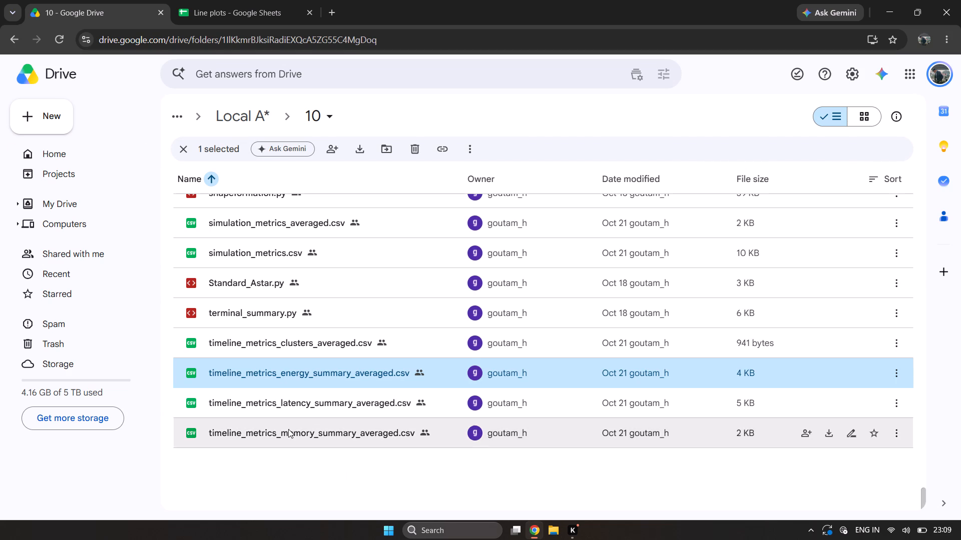
pyautogui.doubleClick(288, 429)
pyautogui.click(286, 429)
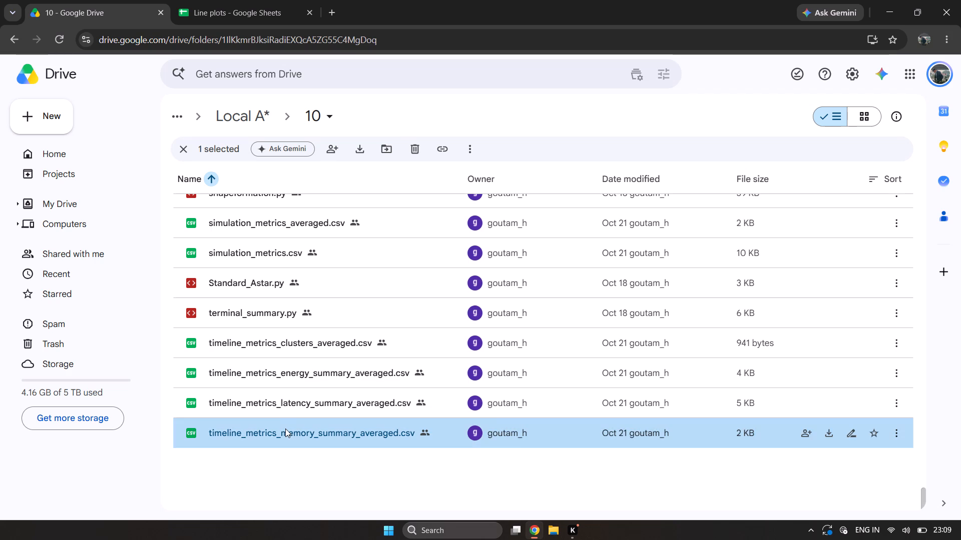
pyautogui.doubleClick(274, 424)
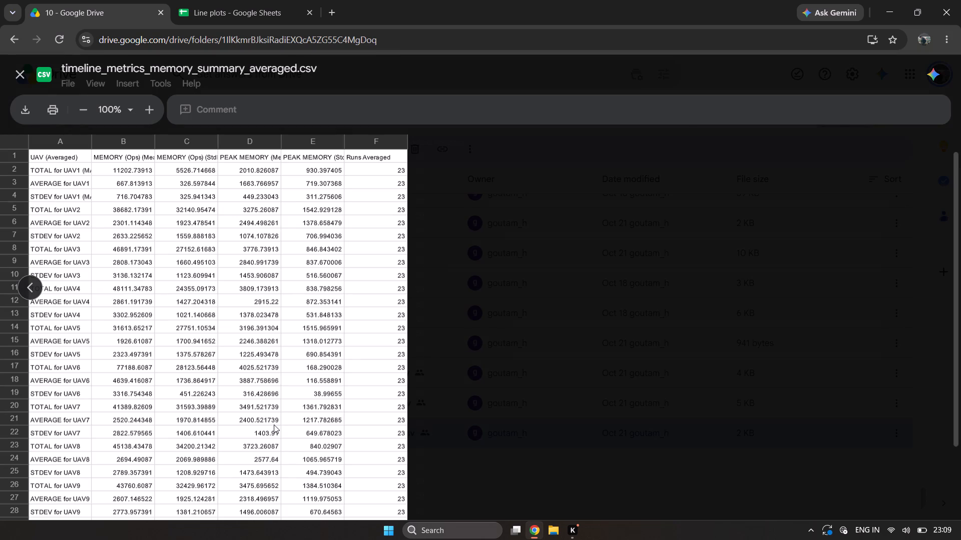
# Copy the all-UAV total memory operations pair 424703.1739 and 94181.27587 from row 33 into cells H7:I7 of Line plots.
pyautogui.scroll(-20, 376, 284)
pyautogui.scroll(-4, 376, 284)
pyautogui.scroll(-8, 286, 308)
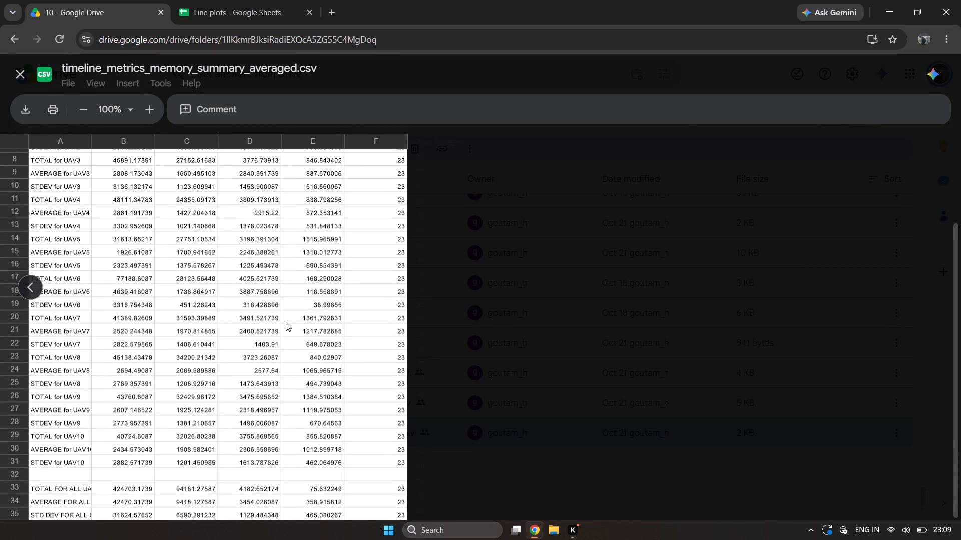
pyautogui.scroll(-7, 286, 322)
pyautogui.scroll(-14, 286, 332)
pyautogui.scroll(-7, 294, 351)
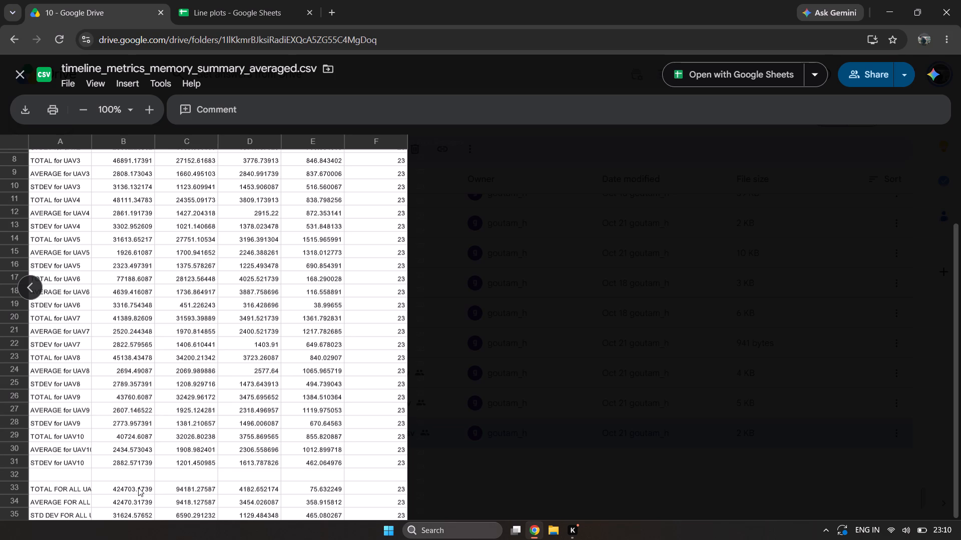
pyautogui.moveTo(138, 487); pyautogui.dragTo(182, 487)
pyautogui.hotkey('ctrl', 'c')
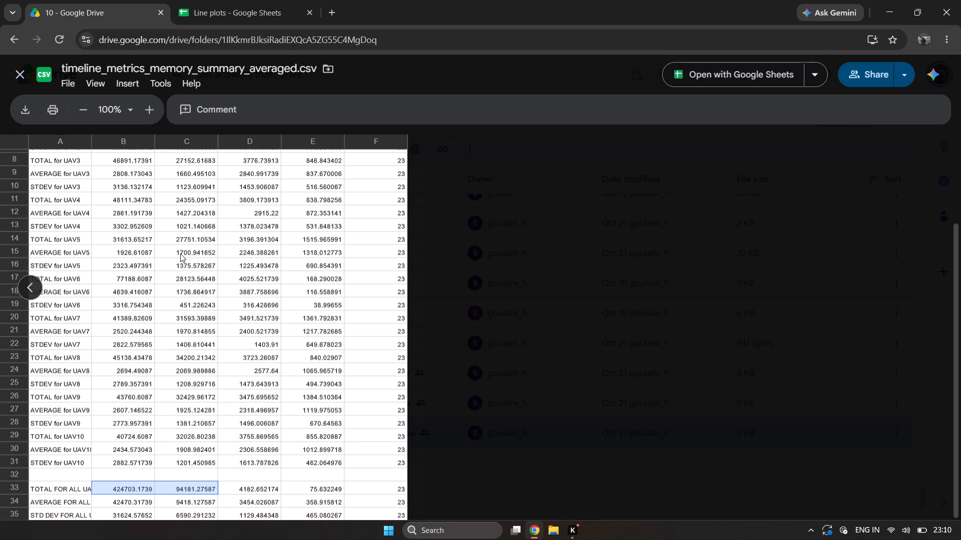
pyautogui.click(237, 0)
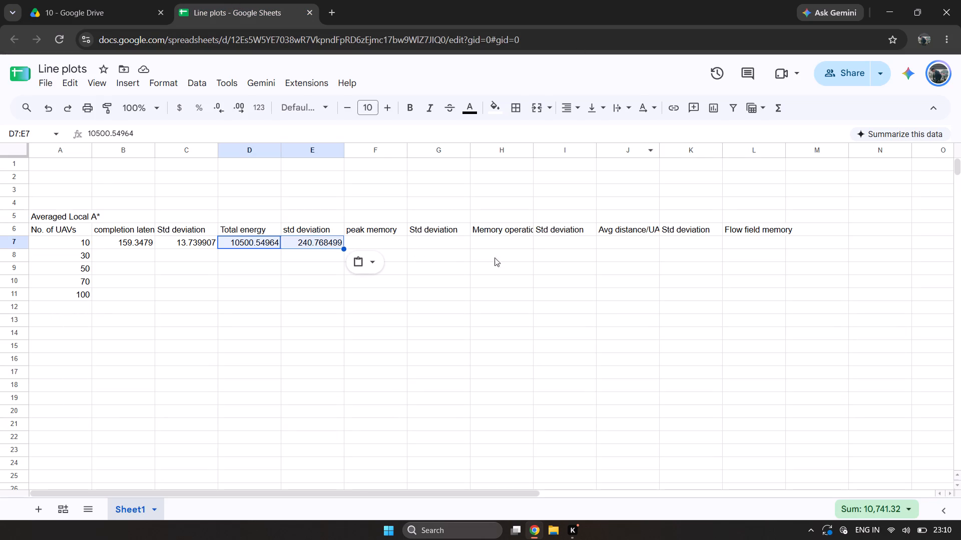
pyautogui.click(510, 246)
pyautogui.hotkey('ctrl', 'v')
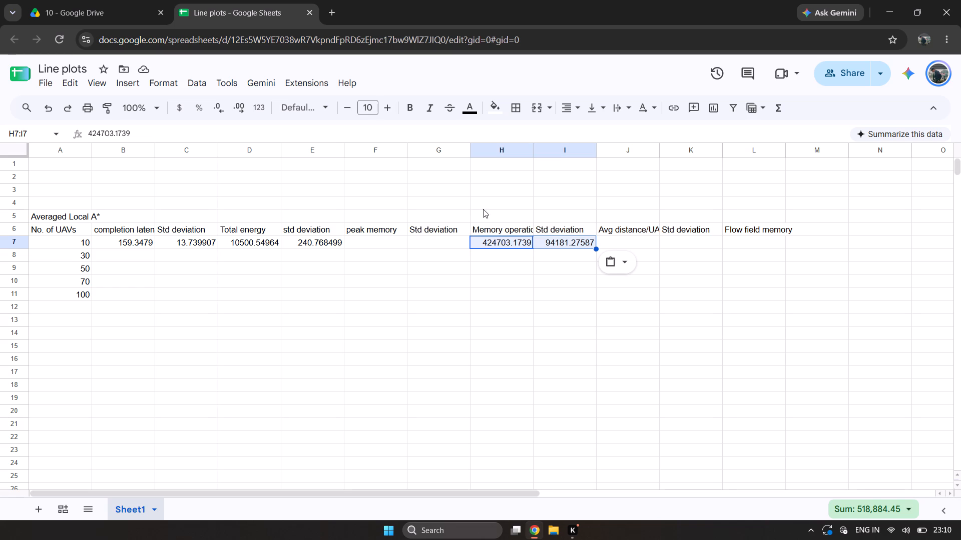
# Copy the all-UAV peak memory pair 4182.652174 and 75.632249 from row 33 of the memory summary into cells F7:G7 of Line plots.
pyautogui.click(46, 0)
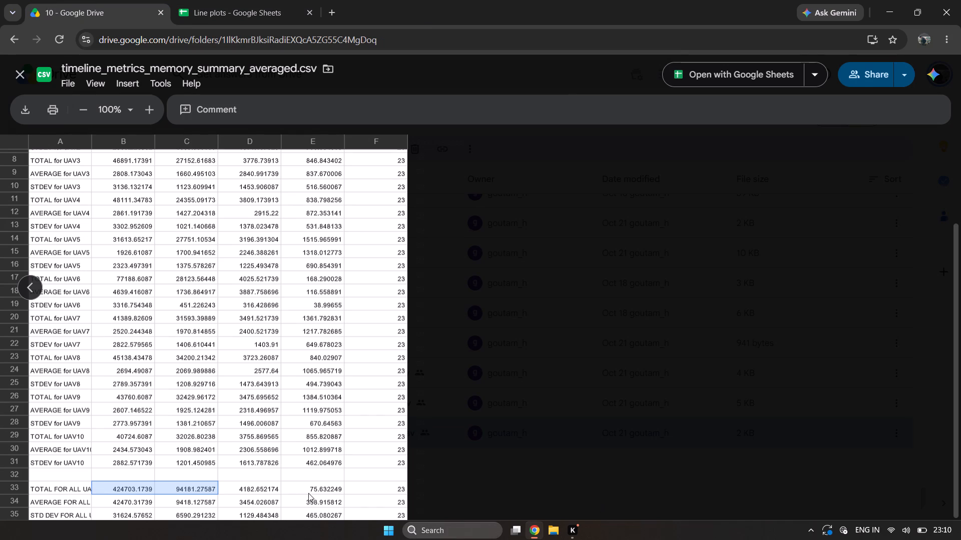
pyautogui.moveTo(272, 488); pyautogui.dragTo(291, 486)
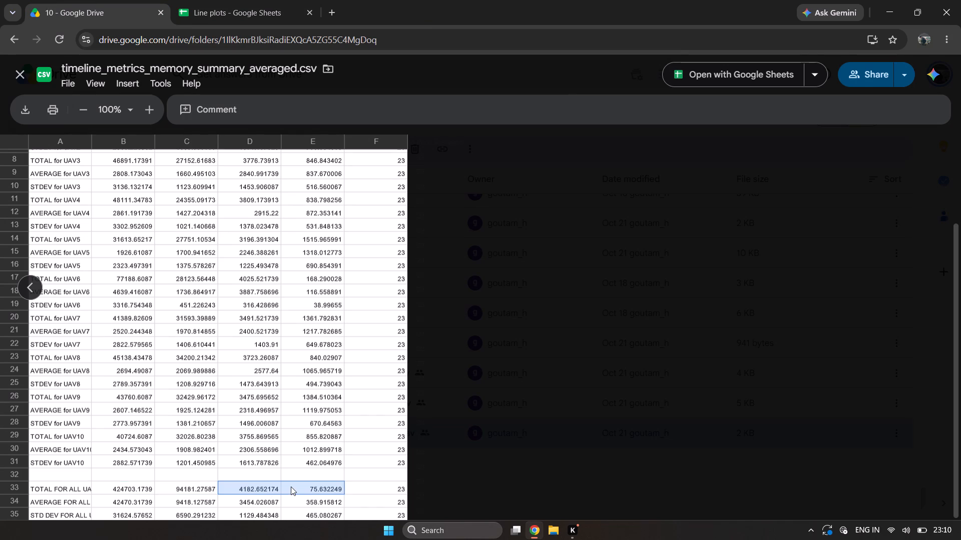
pyautogui.hotkey('ctrl', 'c')
pyautogui.click(233, 0)
pyautogui.click(397, 245)
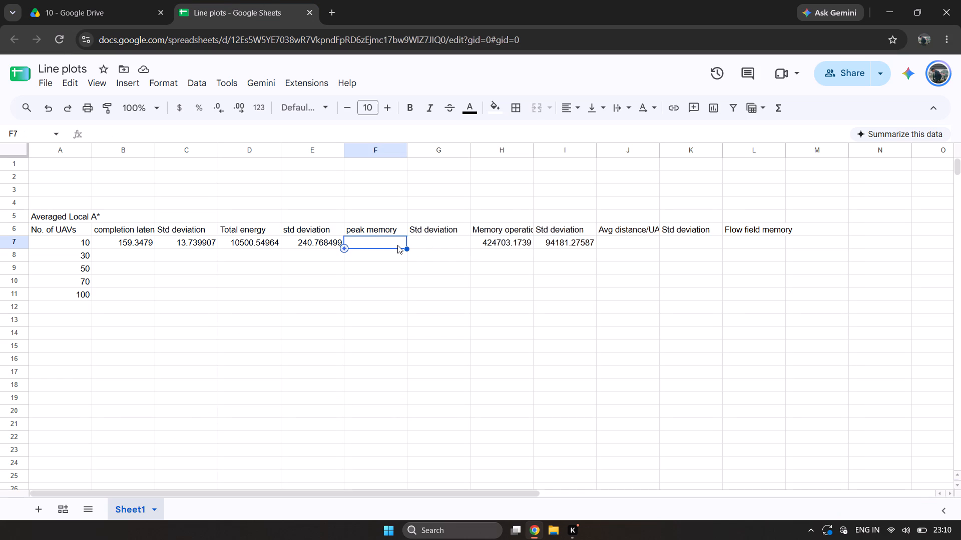
pyautogui.hotkey('ctrl', 'v')
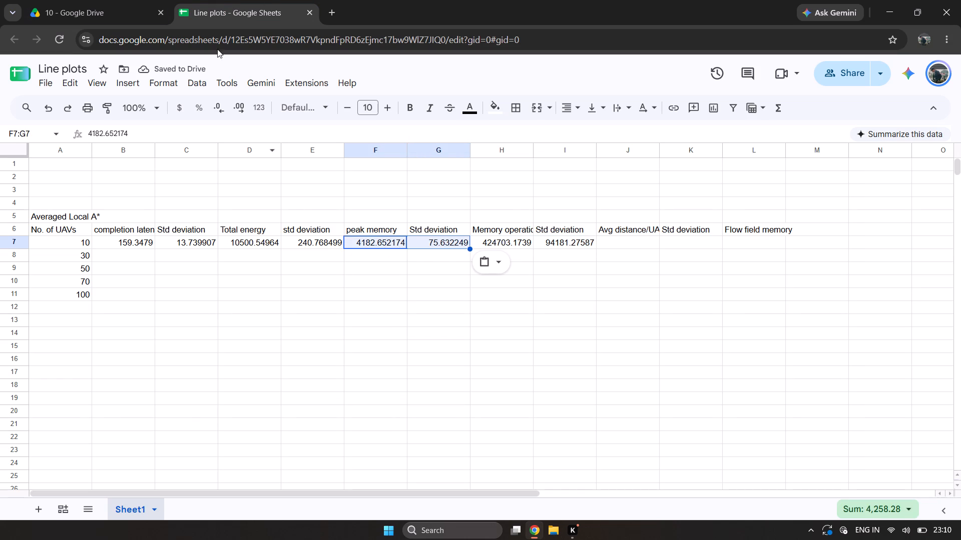
# Return to Drive, close the memory summary and open simulation_metrics_averaged.csv from folder 10.
pyautogui.click(136, 0)
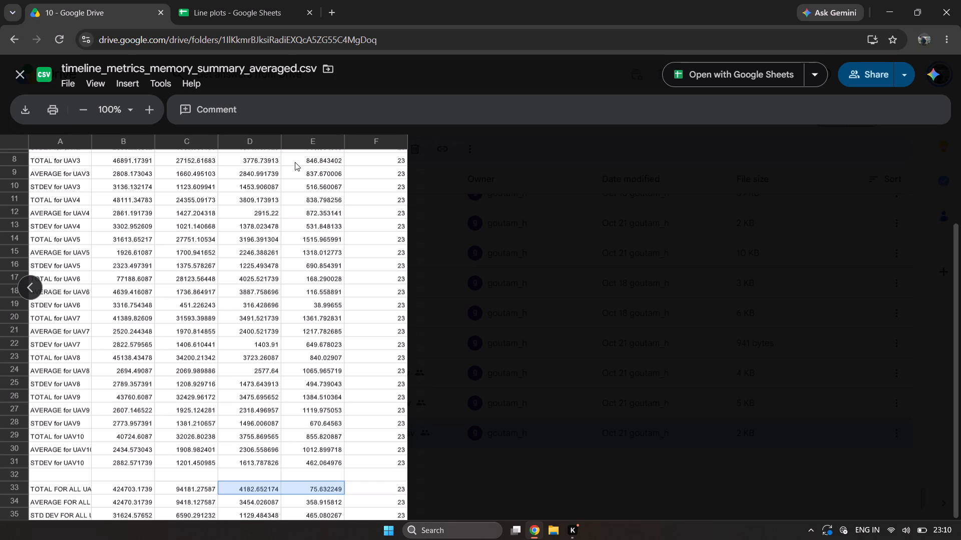
pyautogui.click(224, 20)
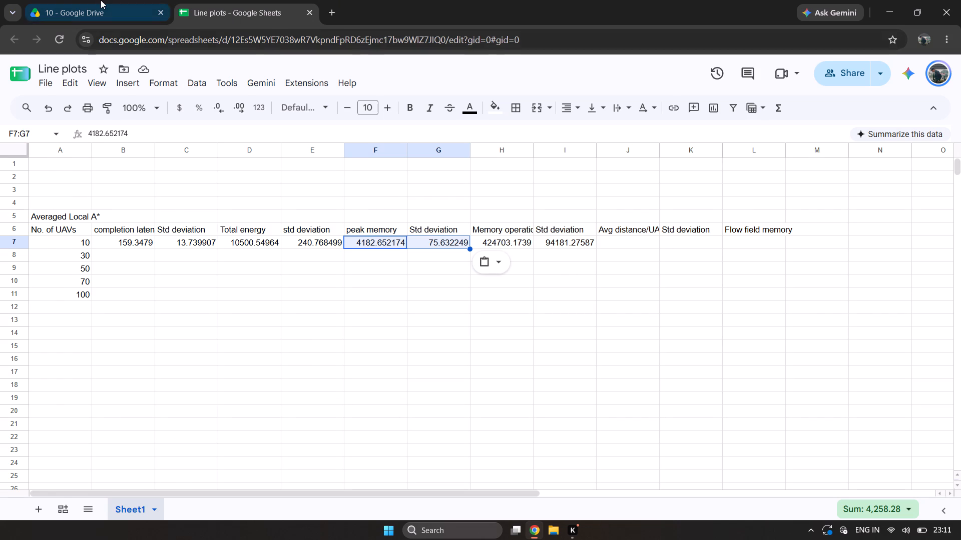
pyautogui.click(101, 0)
pyautogui.click(12, 70)
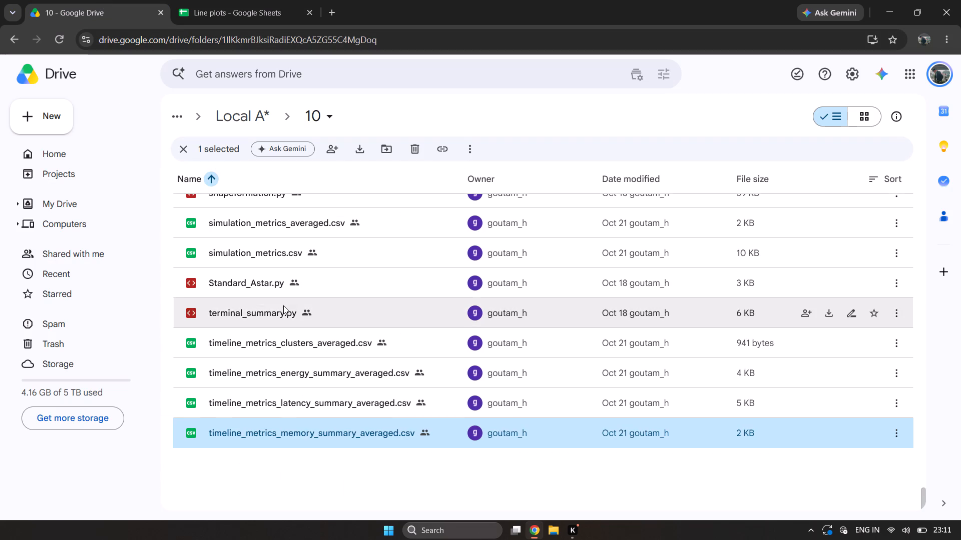
pyautogui.scroll(1, 290, 301)
pyautogui.doubleClick(312, 292)
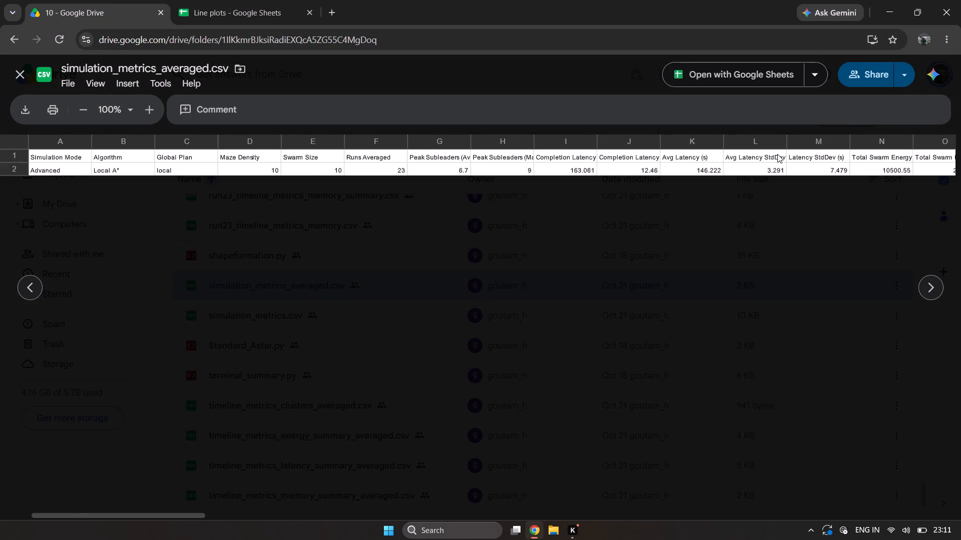
# Copy the Flow Field Memory value 41476 from cell AK2 of the simulation metrics into cell L7 of Line plots.
pyautogui.hscroll(-8, 855, 164)
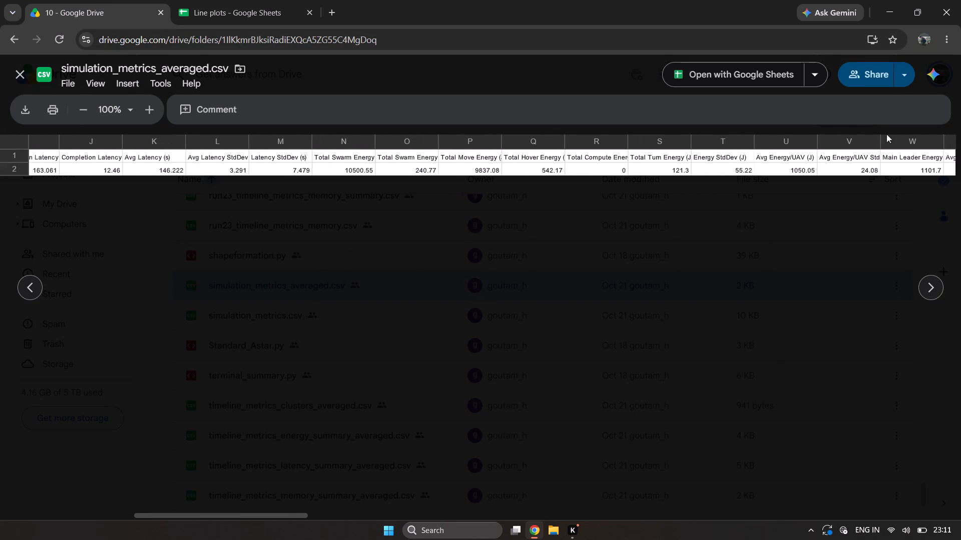
pyautogui.hscroll(-5, 830, 172)
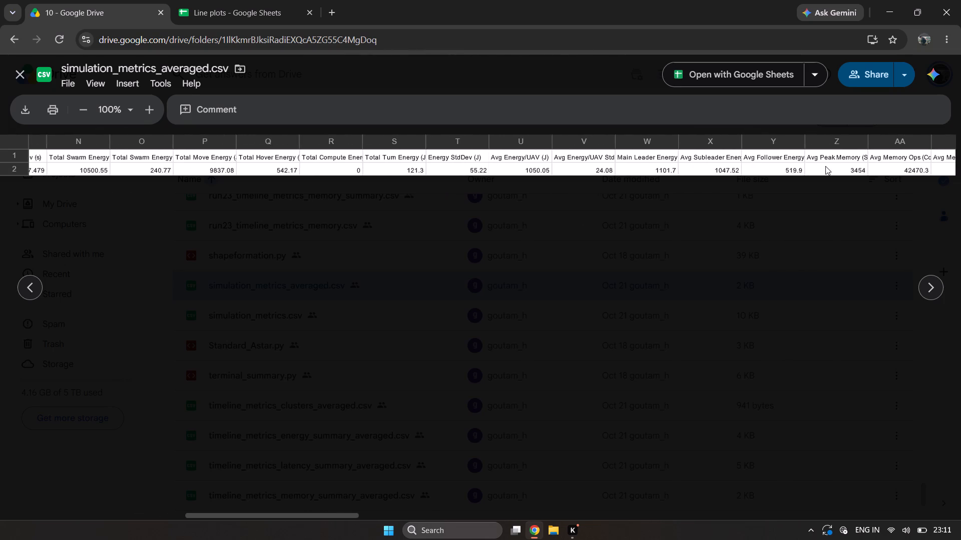
pyautogui.hscroll(-5, 825, 166)
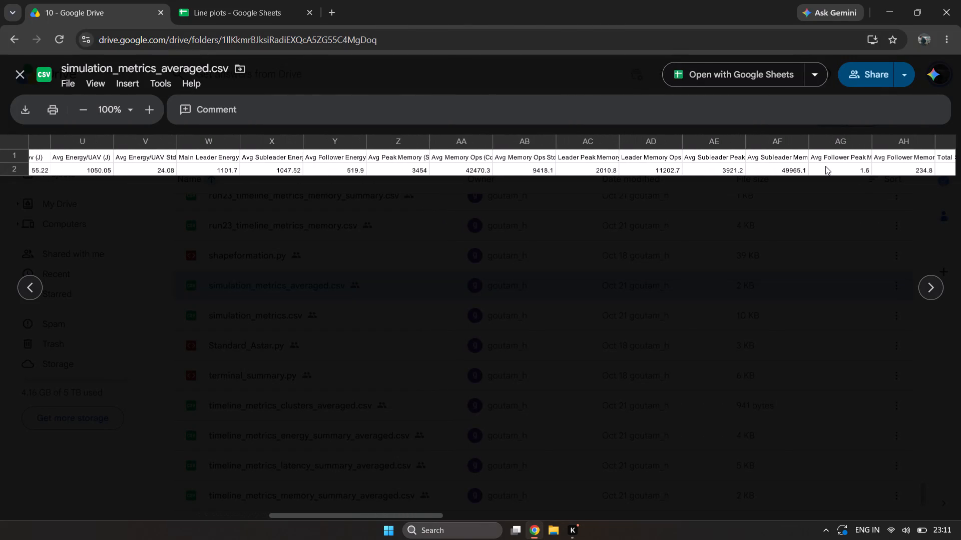
pyautogui.hscroll(-5, 825, 166)
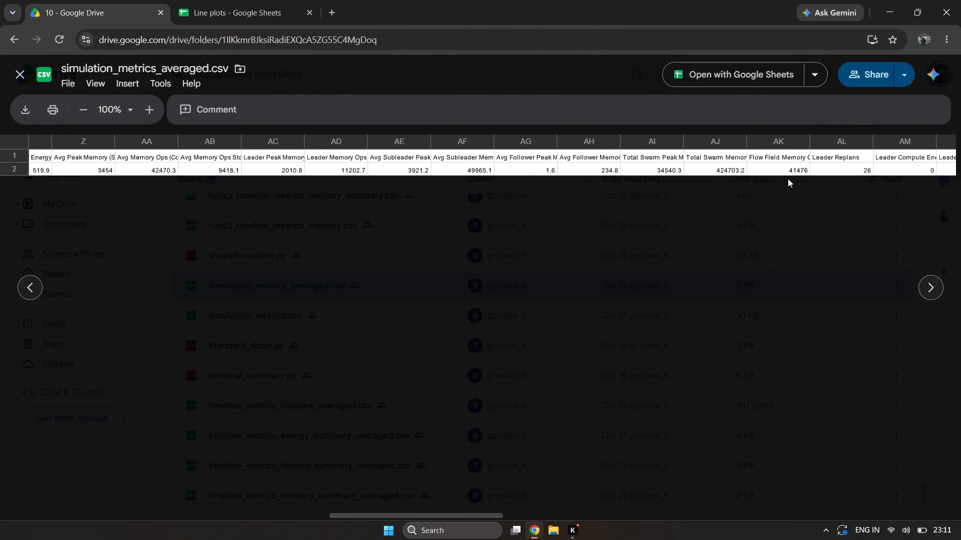
pyautogui.hscroll(-2, 715, 182)
pyautogui.click(715, 182)
pyautogui.hscroll(-3, 715, 181)
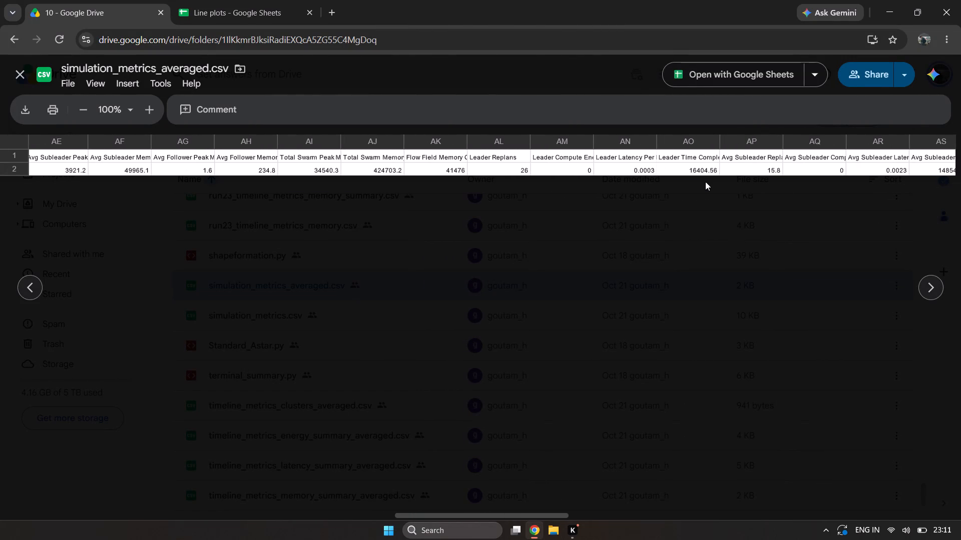
pyautogui.click(452, 171)
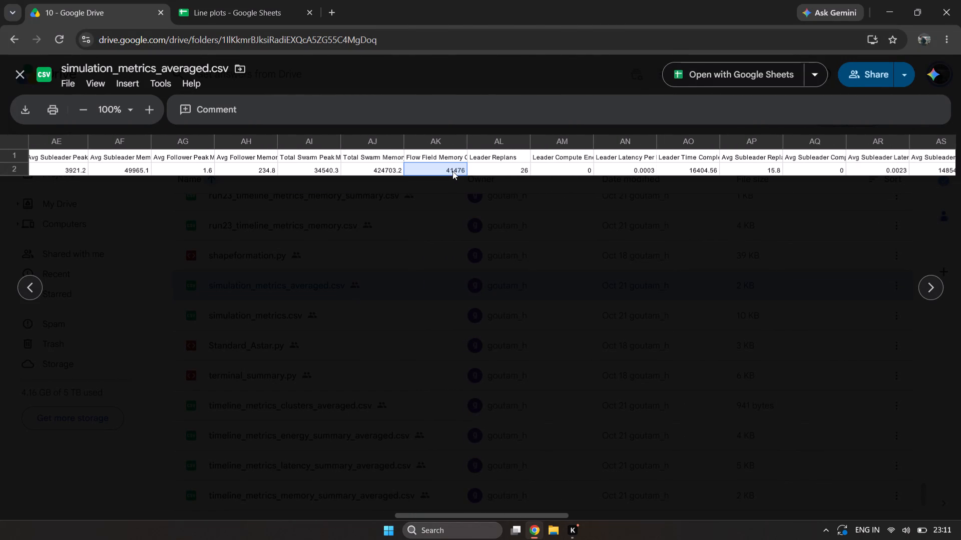
pyautogui.hotkey('ctrl', 'c')
pyautogui.click(241, 0)
pyautogui.click(748, 238)
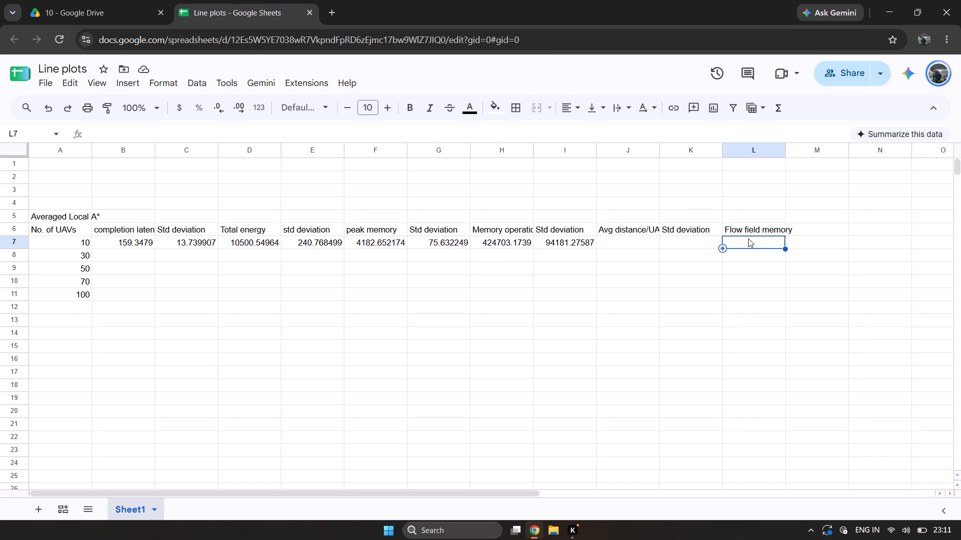
pyautogui.hotkey('ctrl', 'v')
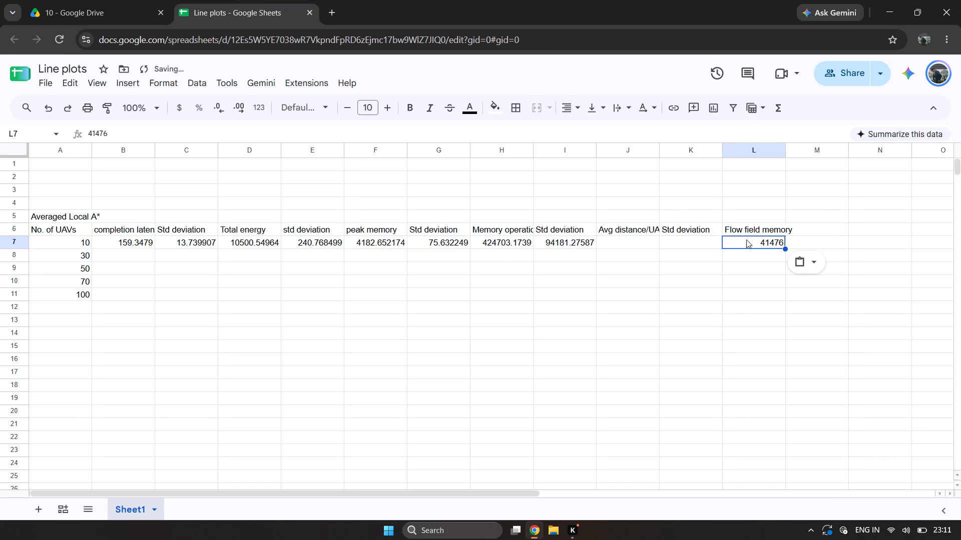
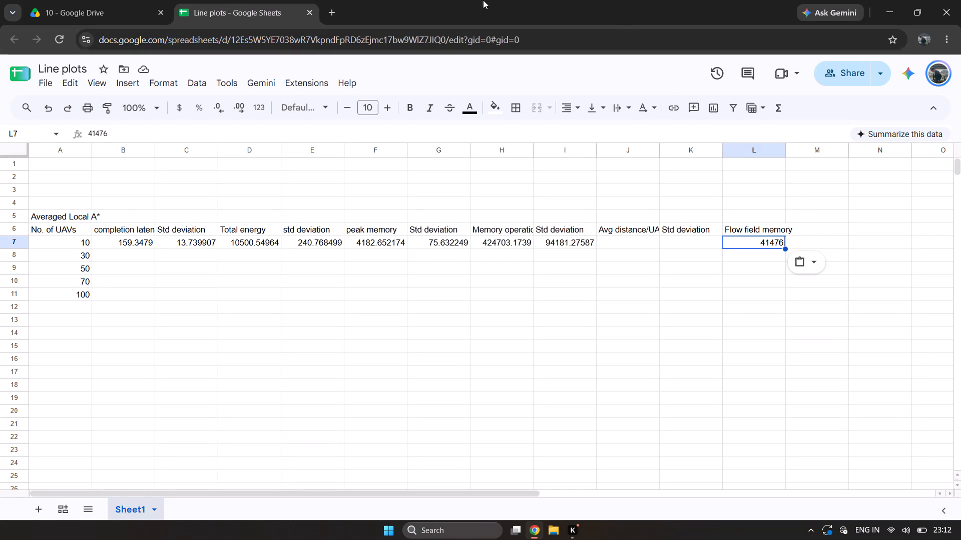
# Copy the Avg Distance/UAV pair 461.8 and 9.1 from cells AX2:AY2 of the simulation metrics into cells J7:K7 of Line plots.
pyautogui.click(65, 0)
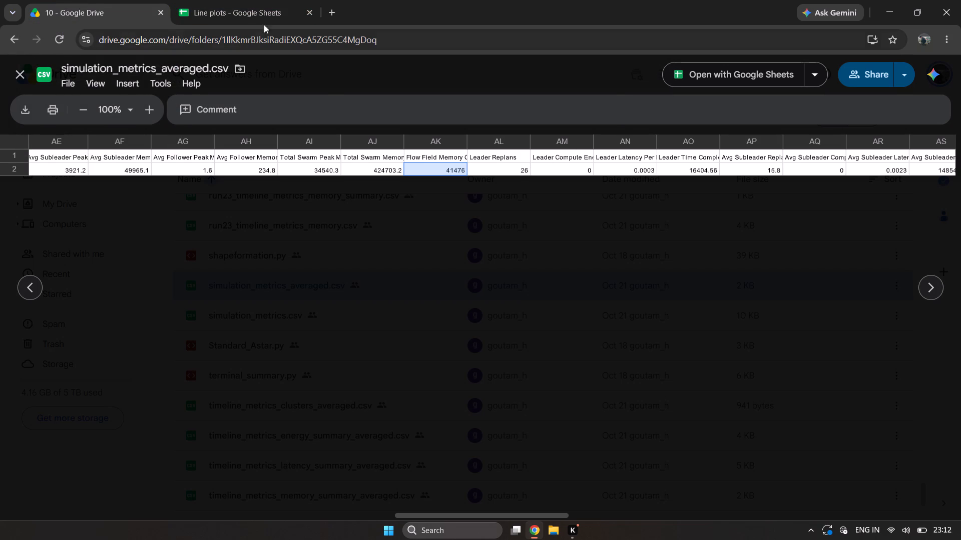
pyautogui.click(237, 5)
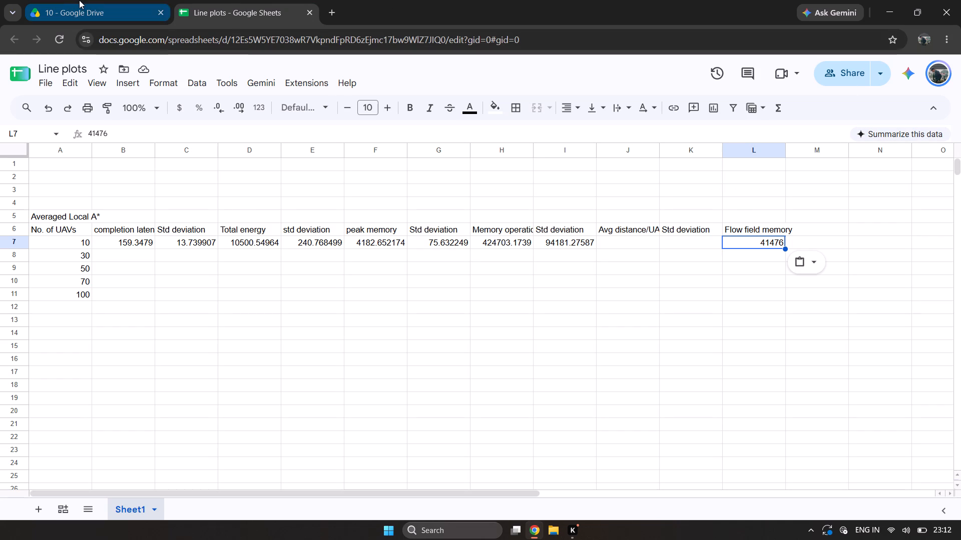
pyautogui.click(79, 0)
pyautogui.hscroll(-5, 934, 177)
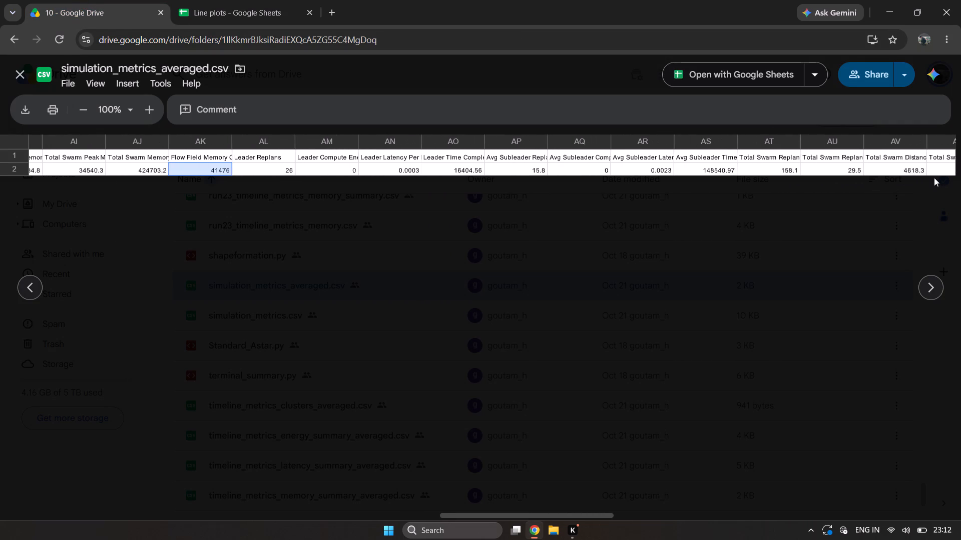
pyautogui.hscroll(-4, 934, 177)
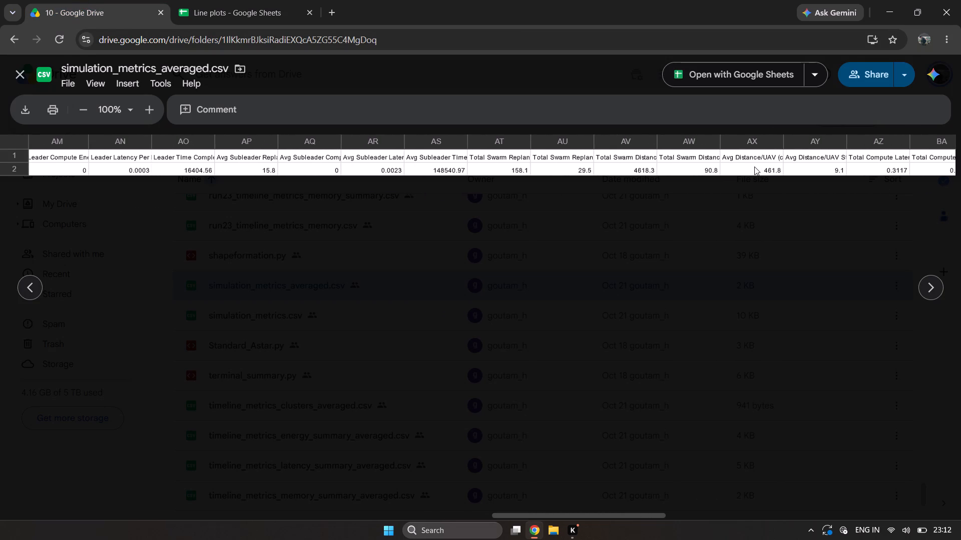
pyautogui.moveTo(754, 167); pyautogui.dragTo(815, 167)
pyautogui.hotkey('ctrl', 'c')
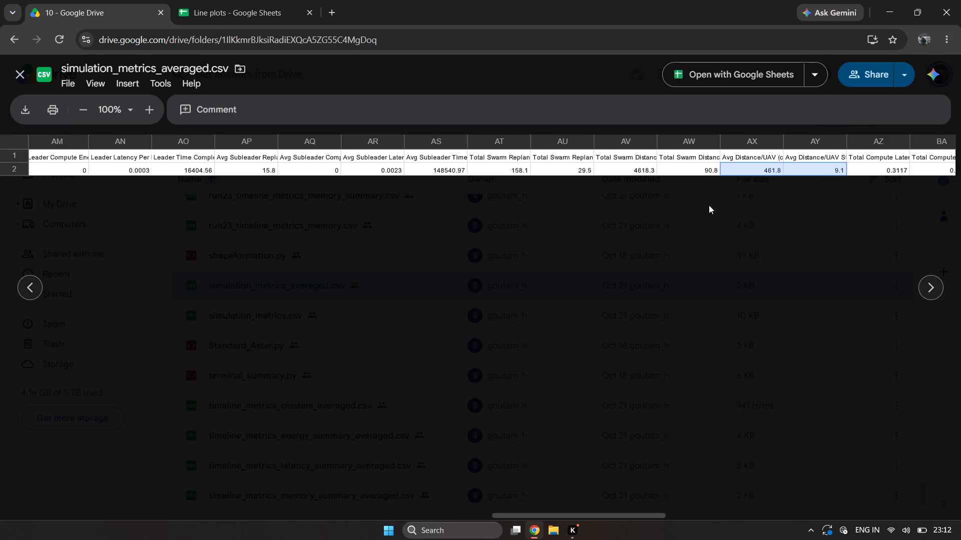
pyautogui.click(241, 5)
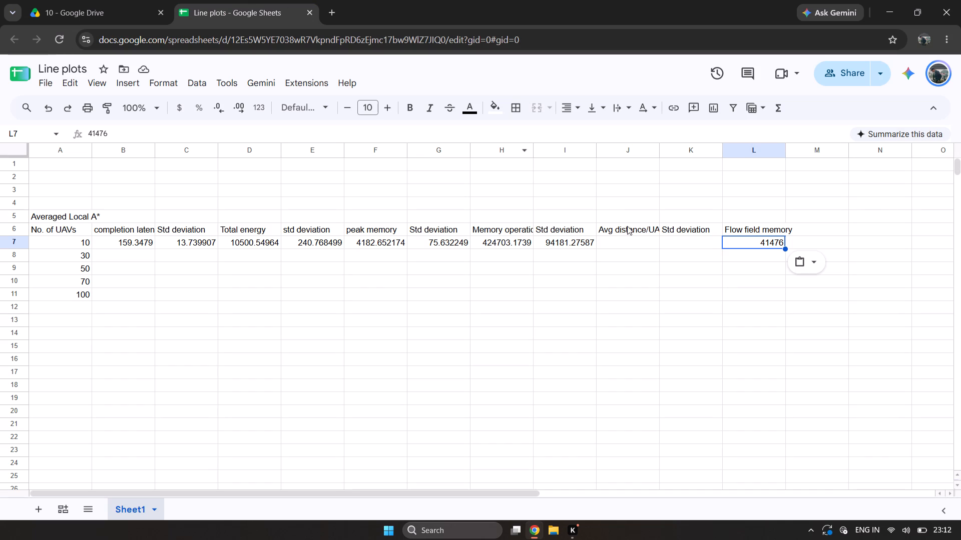
pyautogui.click(647, 243)
pyautogui.hotkey('ctrl', 'v')
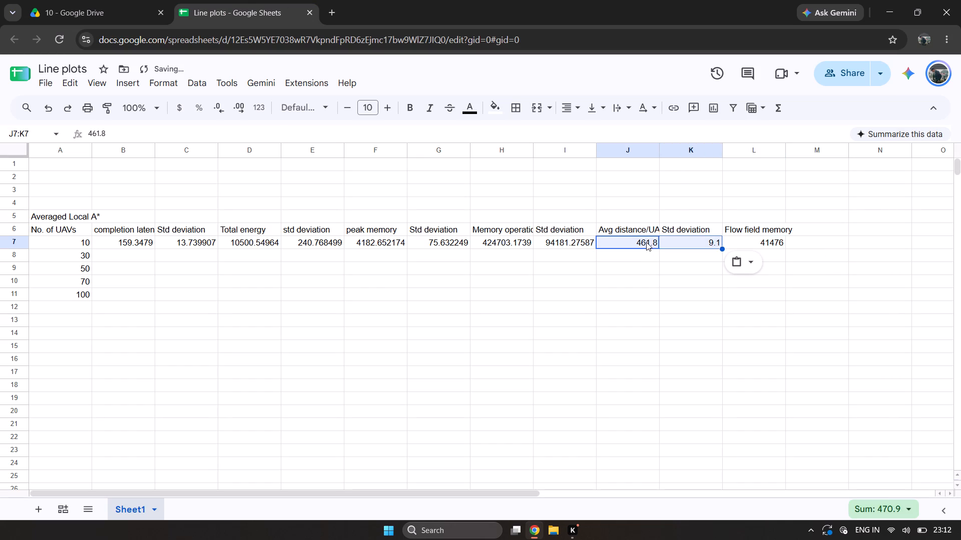
# Copy the flow field memory value 41476 from cell L7 into cells L8 through L11.
pyautogui.click(766, 242)
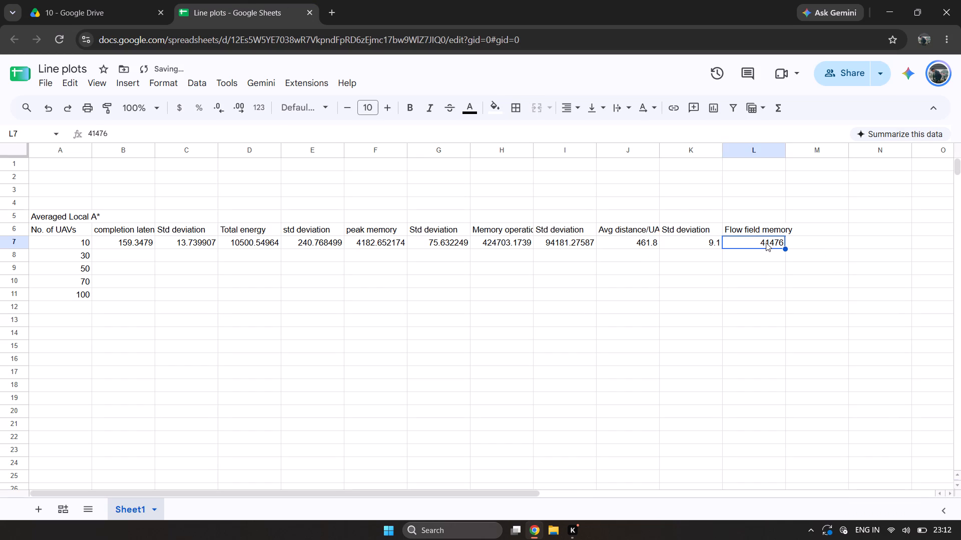
pyautogui.hotkey('ctrl', 'c')
pyautogui.click(767, 260)
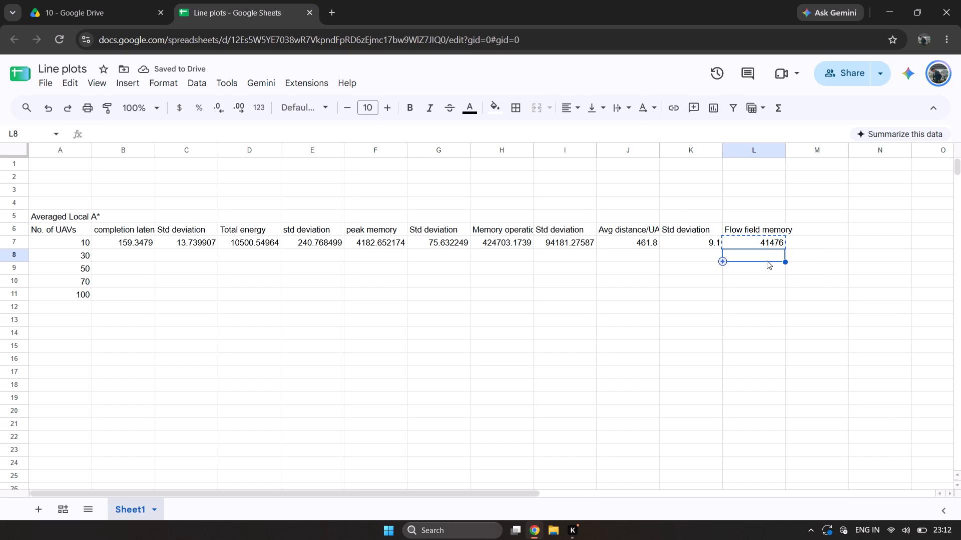
pyautogui.hotkey('ctrl', 'v')
pyautogui.click(766, 270)
pyautogui.hotkey('ctrl', 'v')
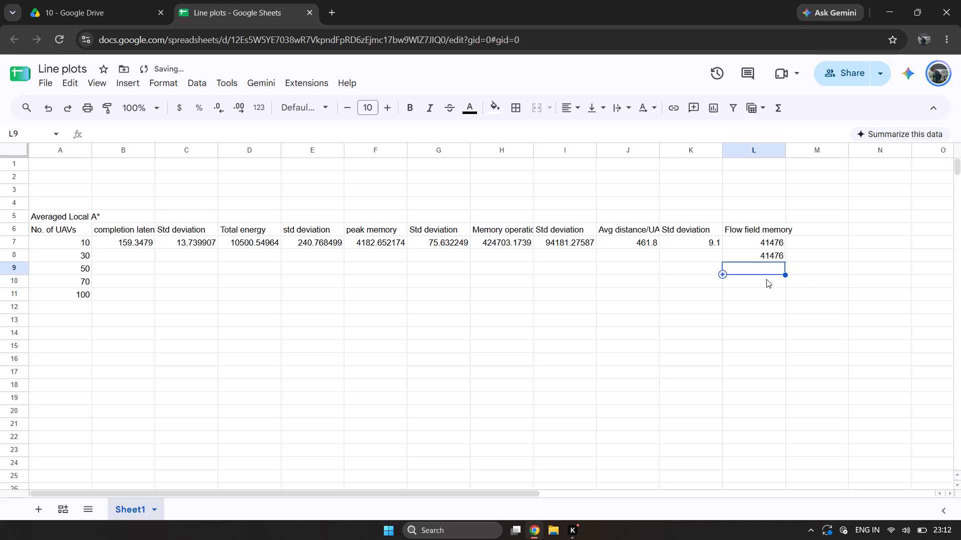
pyautogui.click(766, 279)
pyautogui.hotkey('ctrl', 'v')
pyautogui.click(767, 295)
pyautogui.hotkey('ctrl', 'v')
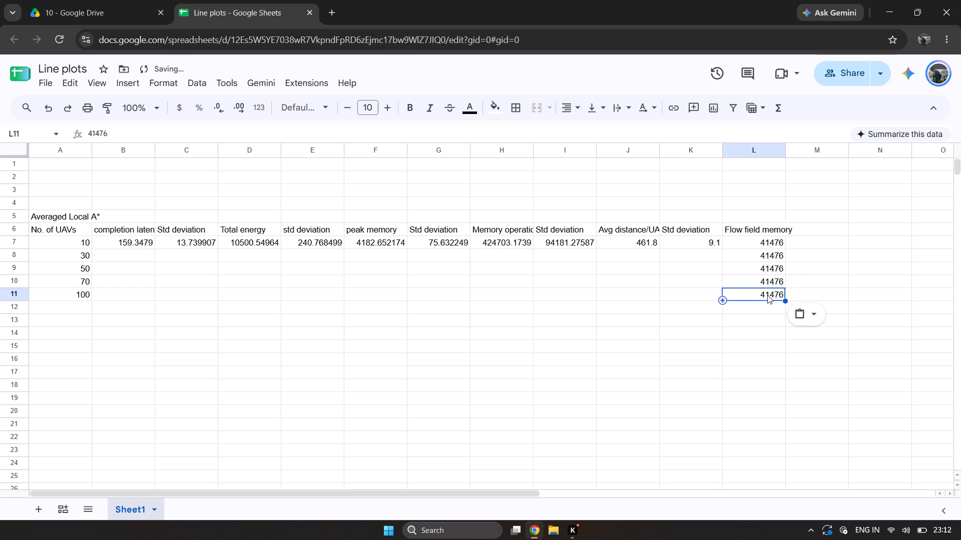
# Return to Drive, close simulation_metrics_averaged.csv and open folder 30 inside Local A*.
pyautogui.click(100, 0)
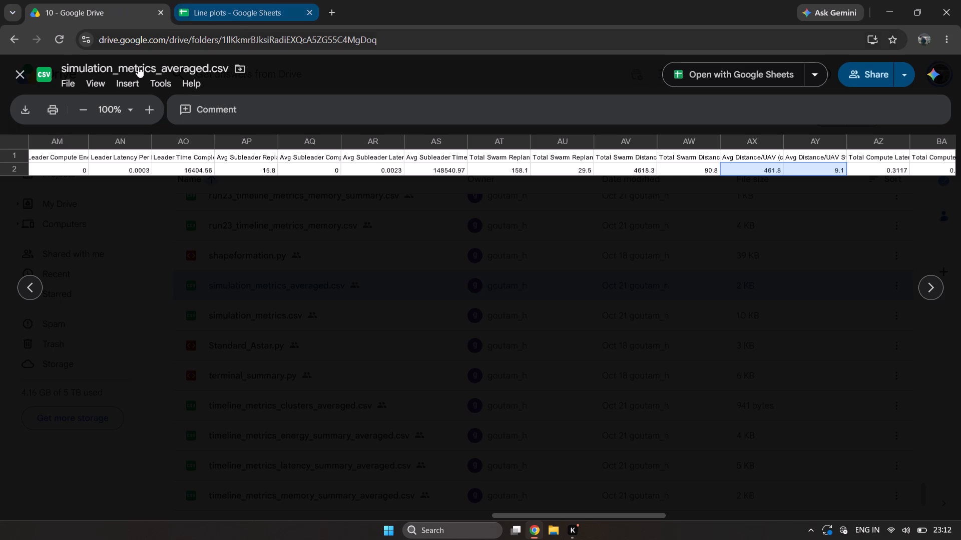
pyautogui.click(27, 75)
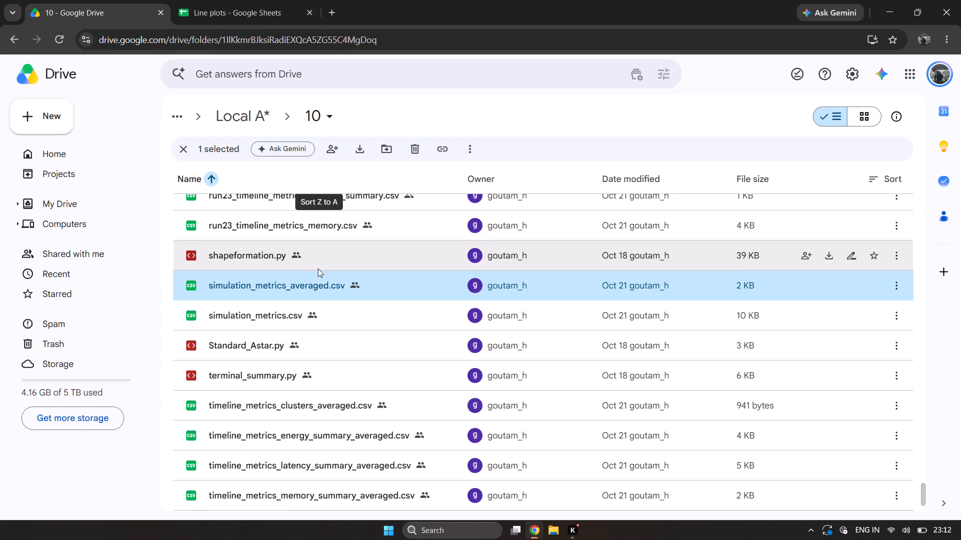
pyautogui.click(18, 41)
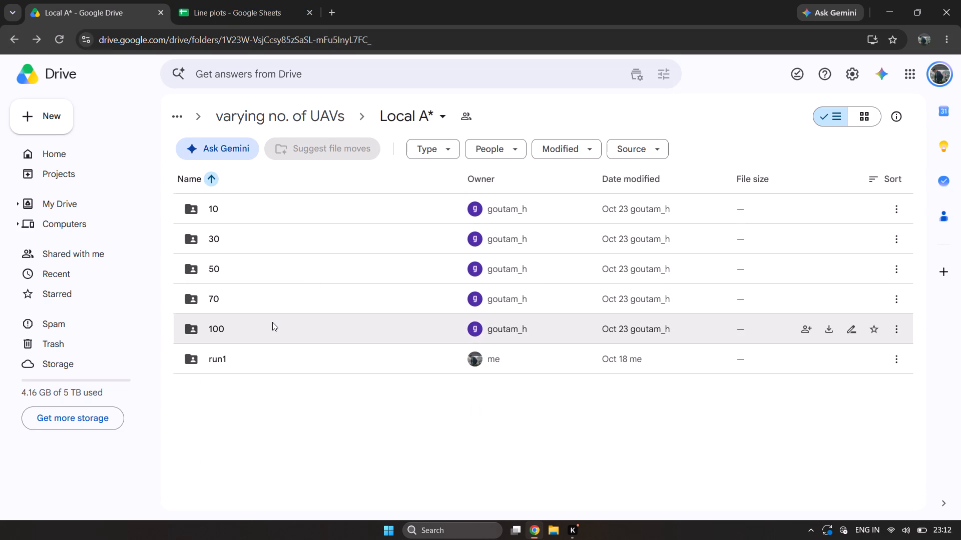
pyautogui.click(928, 528)
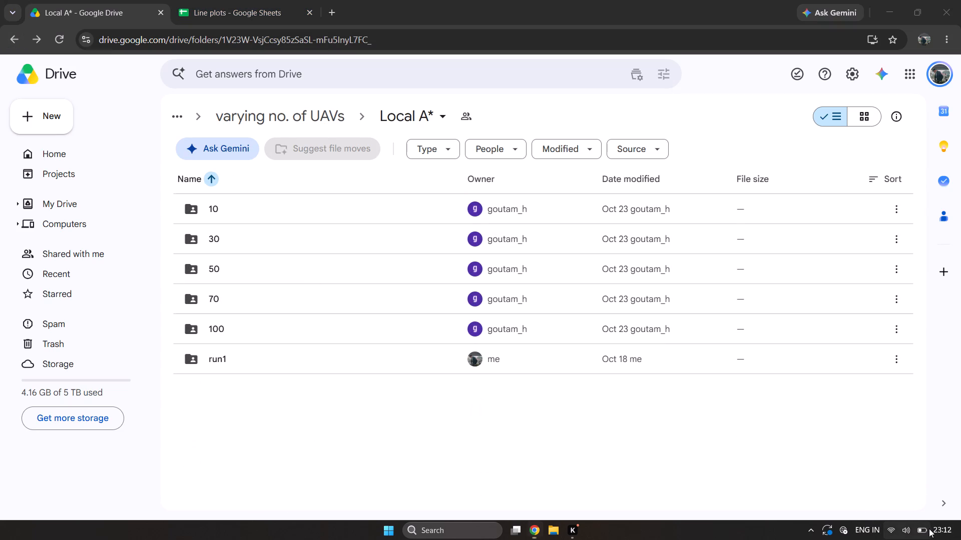
pyautogui.click(926, 528)
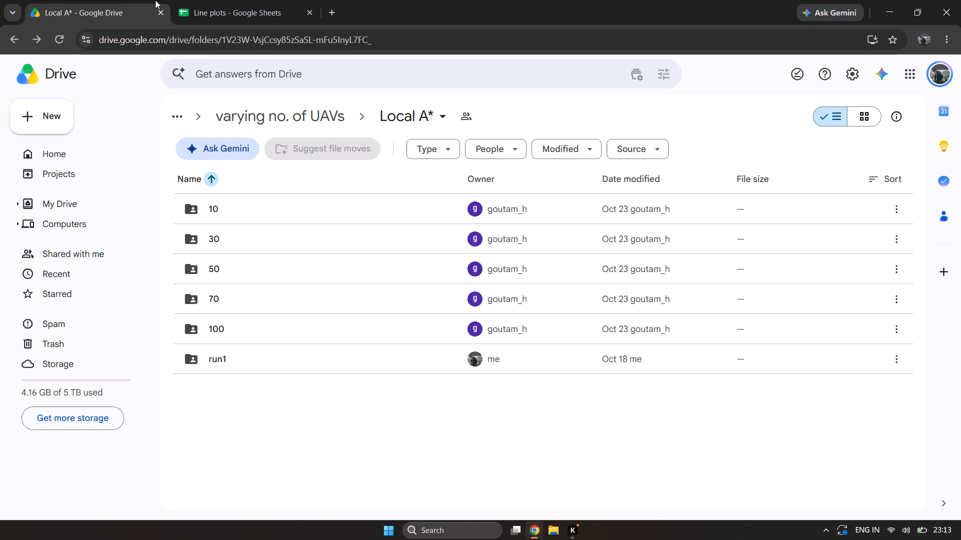
pyautogui.click(231, 0)
pyautogui.click(90, 6)
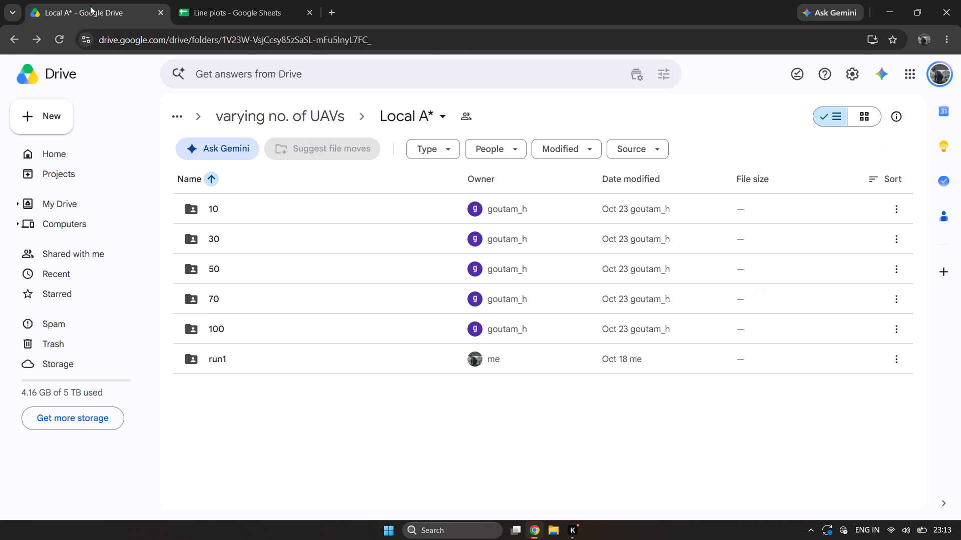
pyautogui.doubleClick(228, 241)
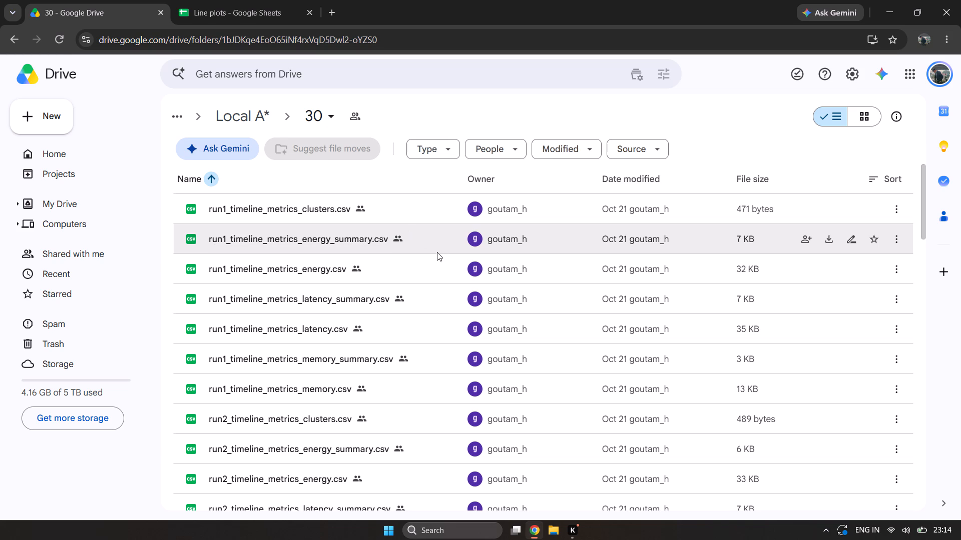
# Open timeline_metrics_latency_summary_averaged.csv from folder 30.
pyautogui.scroll(-12, 426, 265)
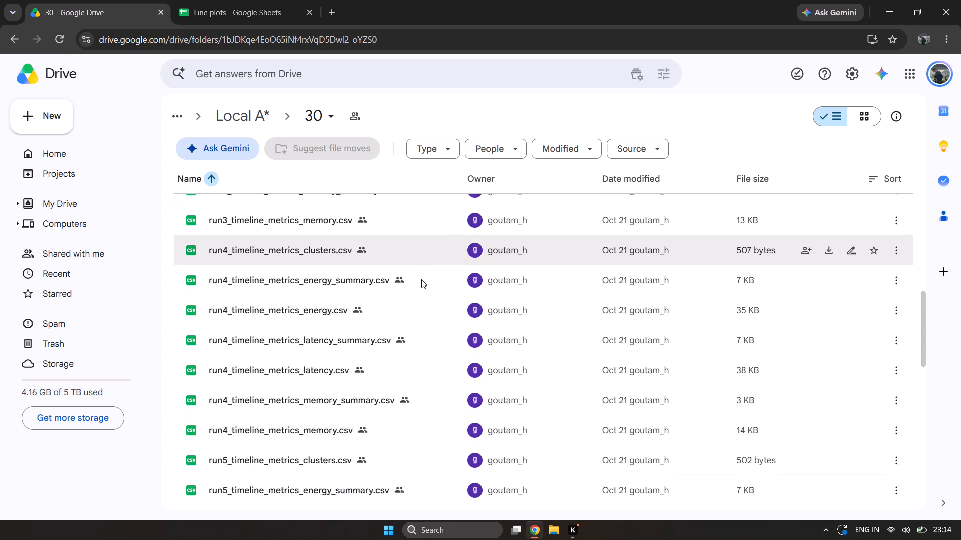
pyautogui.scroll(-14, 421, 279)
pyautogui.scroll(1, 421, 280)
pyautogui.scroll(-1, 421, 280)
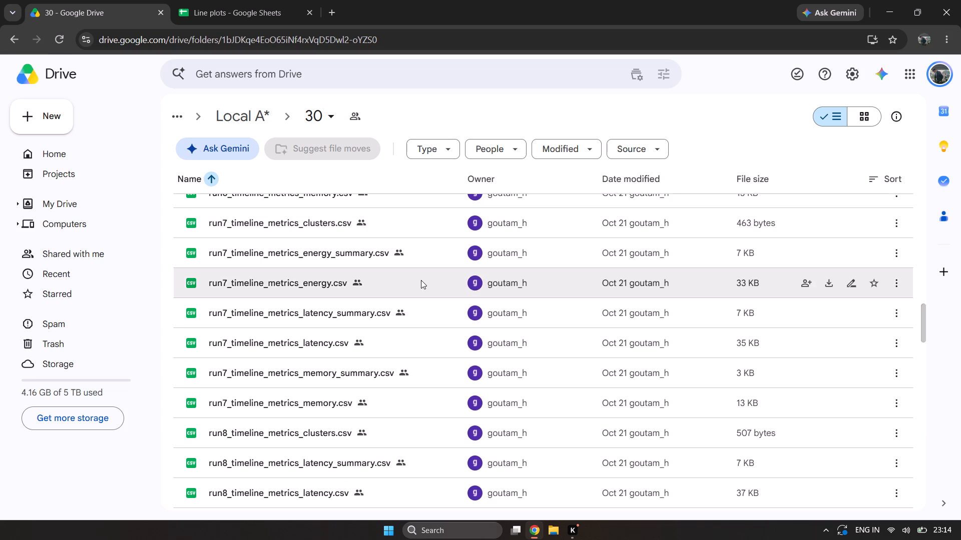
pyautogui.scroll(-8, 421, 280)
pyautogui.scroll(-14, 421, 280)
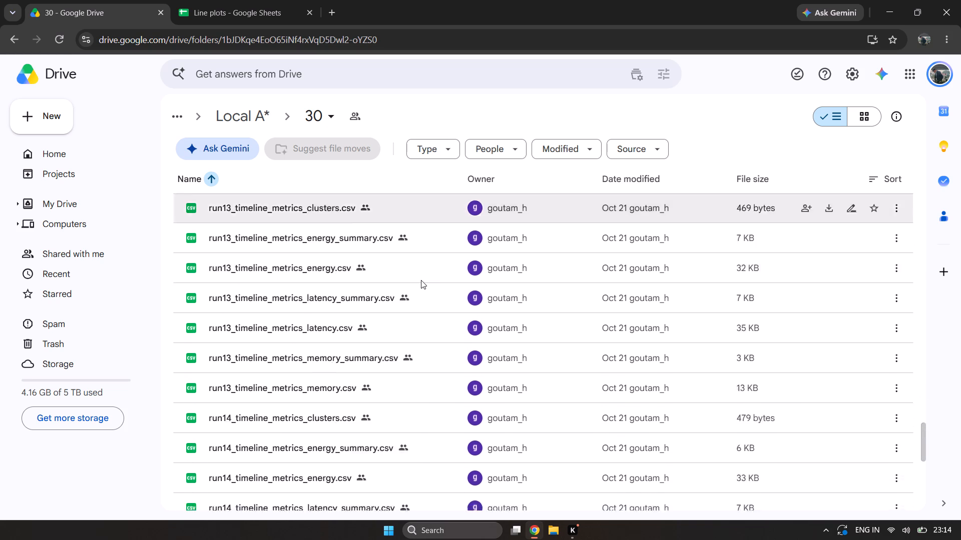
pyautogui.scroll(-18, 421, 280)
pyautogui.scroll(-16, 421, 280)
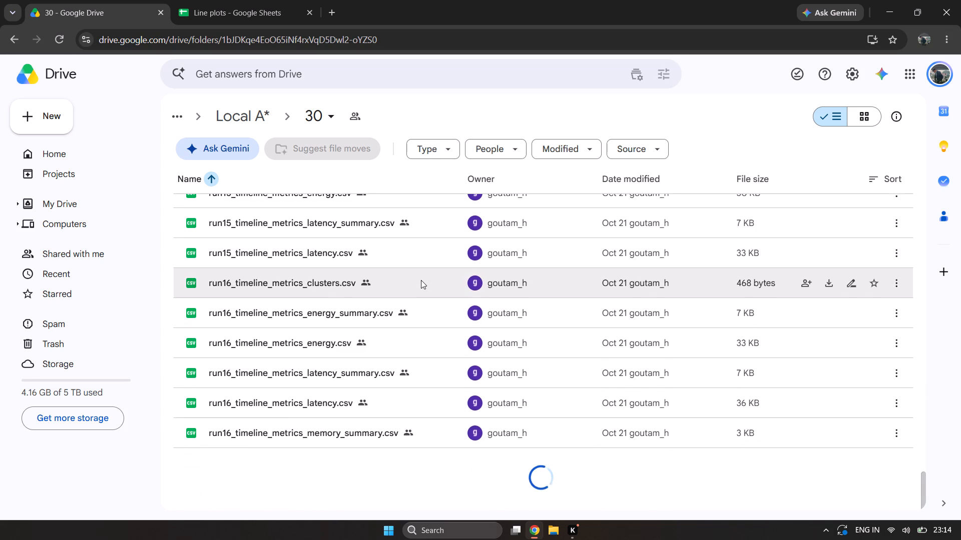
pyautogui.scroll(-6, 421, 280)
pyautogui.scroll(-18, 421, 280)
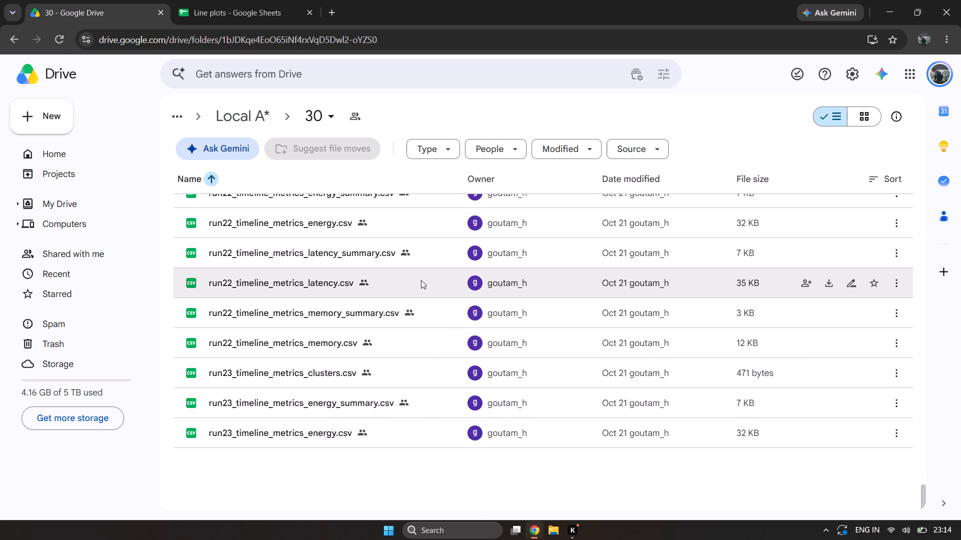
pyautogui.scroll(-9, 421, 280)
pyautogui.scroll(-1, 503, 289)
pyautogui.scroll(-5, 448, 340)
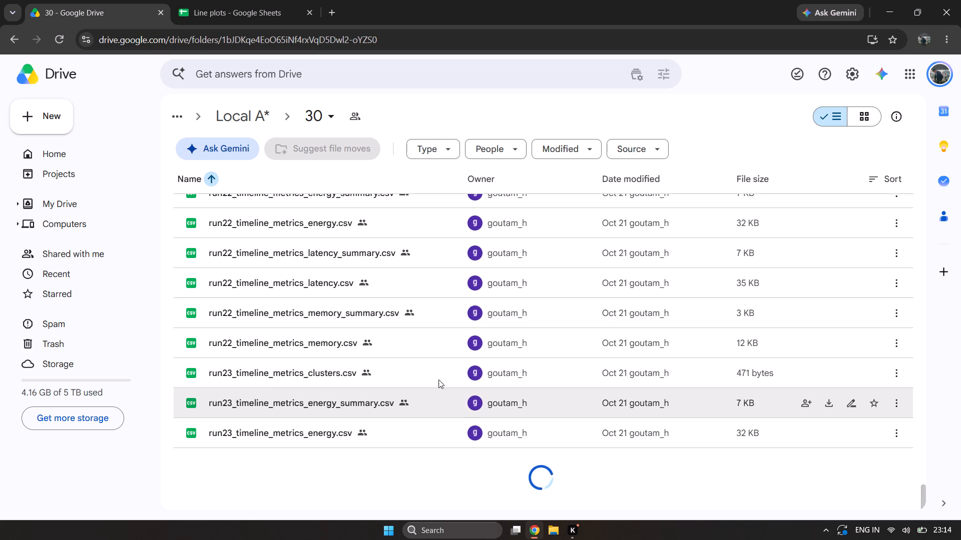
pyautogui.scroll(-3, 438, 379)
pyautogui.scroll(-8, 380, 346)
pyautogui.doubleClick(350, 404)
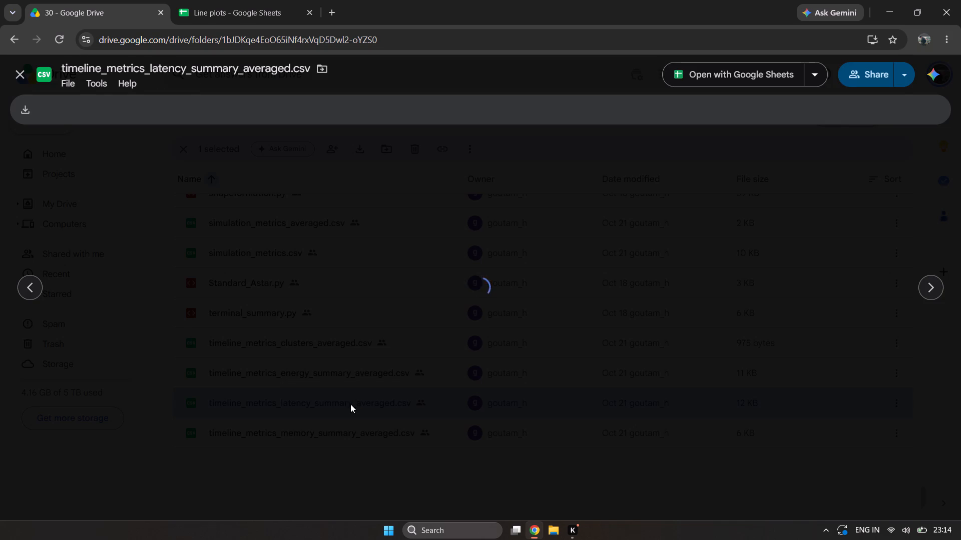
# Copy the Max Individual Latency pair 174.049155 and 9.305537 from row 96 of the latency summary into cells B8:C8 of Line plots.
pyautogui.scroll(-20, 439, 319)
pyautogui.scroll(-9, 439, 319)
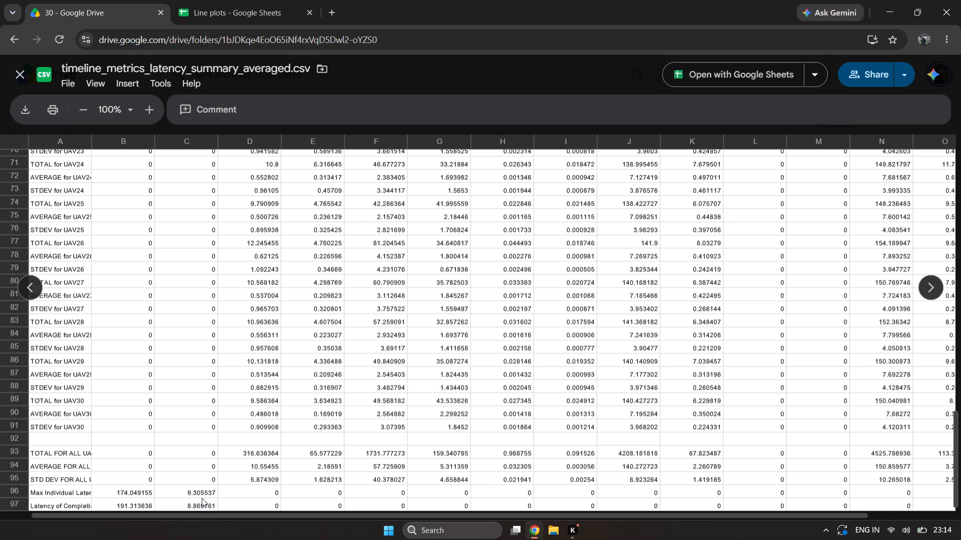
pyautogui.moveTo(135, 491); pyautogui.dragTo(186, 490)
pyautogui.hotkey('ctrl', 'c')
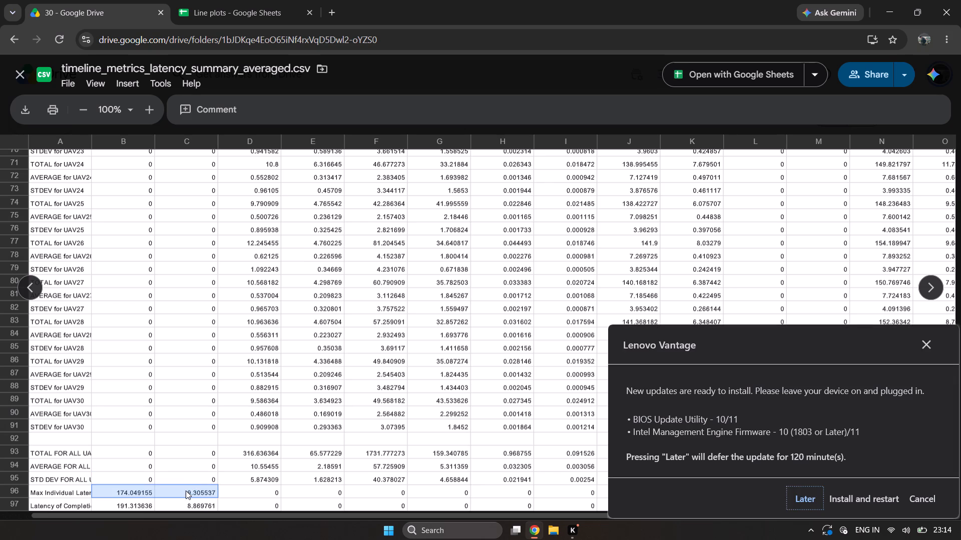
pyautogui.click(181, 0)
pyautogui.click(154, 258)
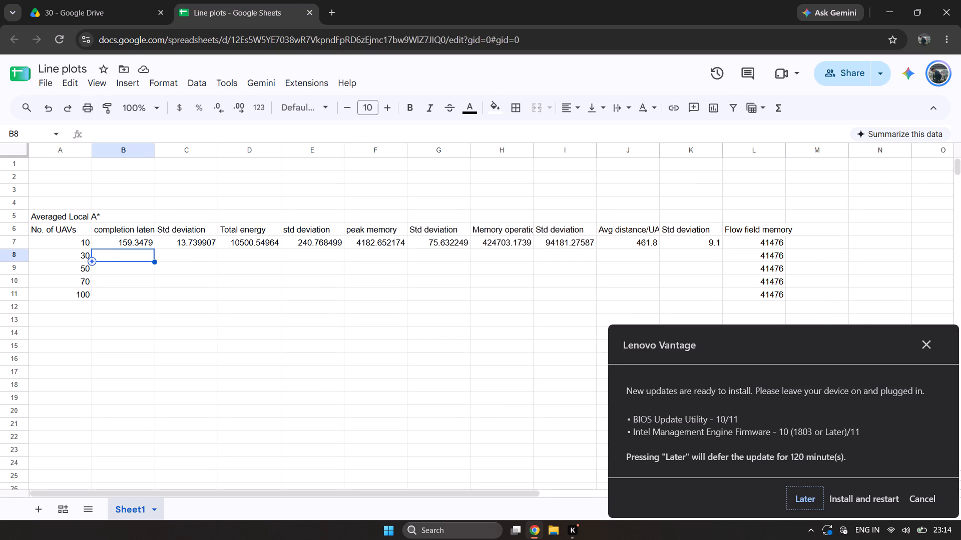
pyautogui.hotkey('ctrl', 'v')
# Return to Drive, close the latency summary and open timeline_metrics_energy_summary_averaged.csv from folder 30.
pyautogui.click(85, 0)
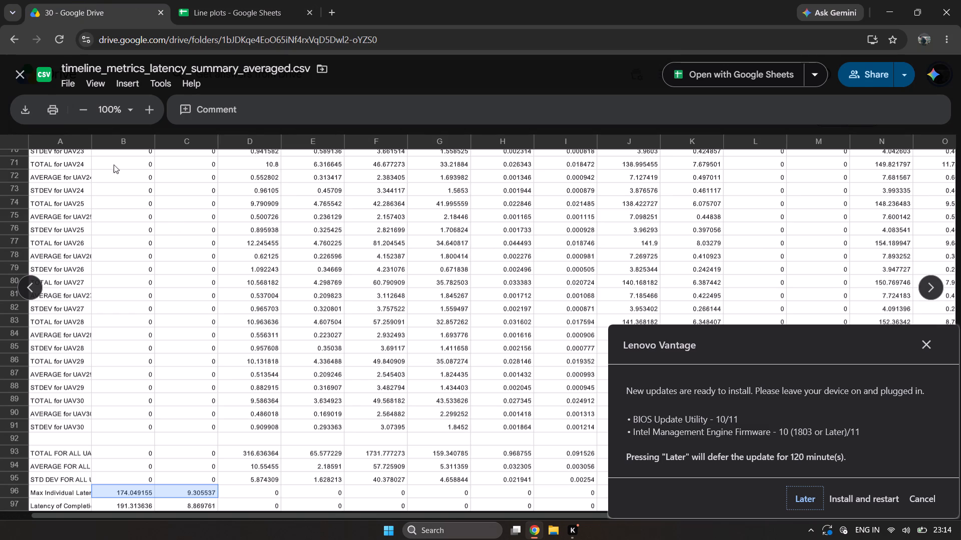
pyautogui.click(27, 82)
pyautogui.doubleClick(355, 384)
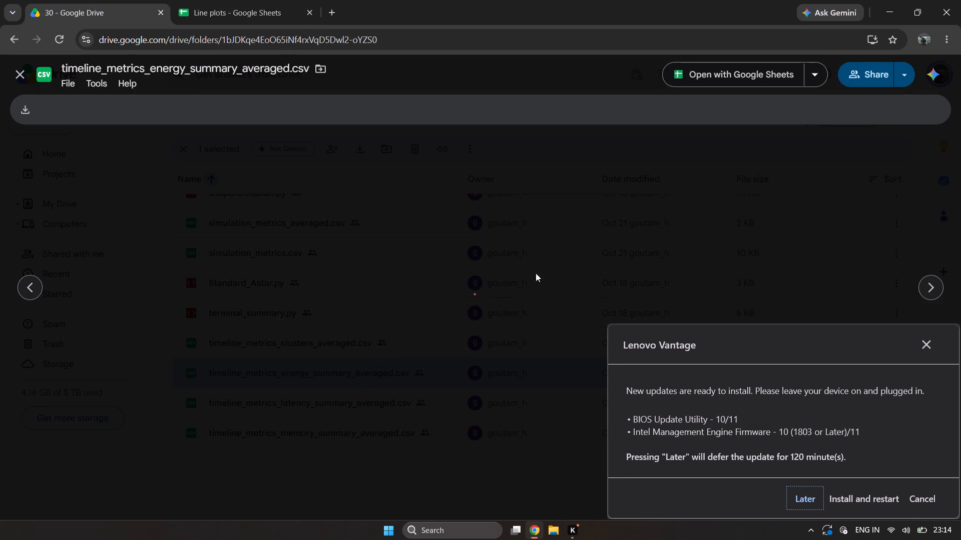
pyautogui.scroll(-1, 596, 323)
pyautogui.scroll(-12, 474, 315)
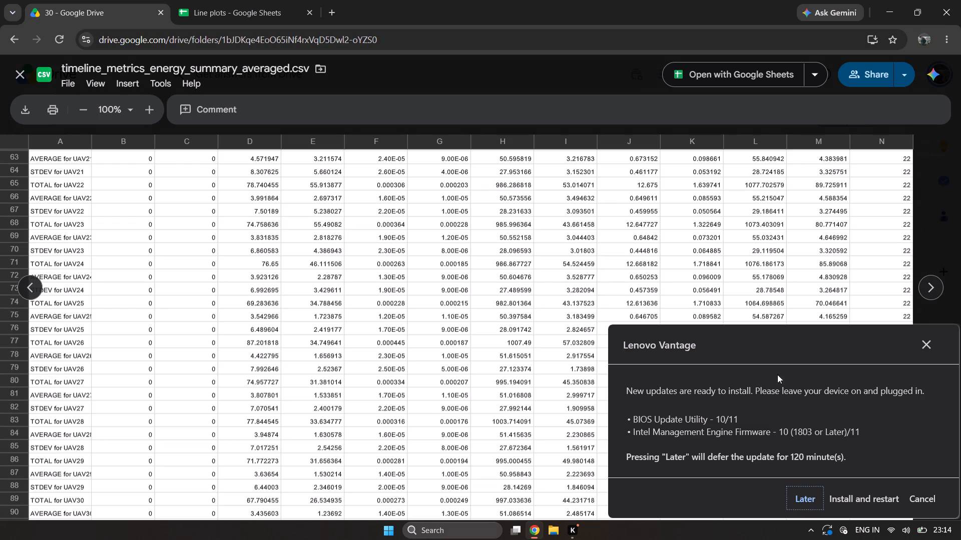
# Defer the Lenovo Vantage update installation.
pyautogui.click(809, 486)
pyautogui.click(803, 492)
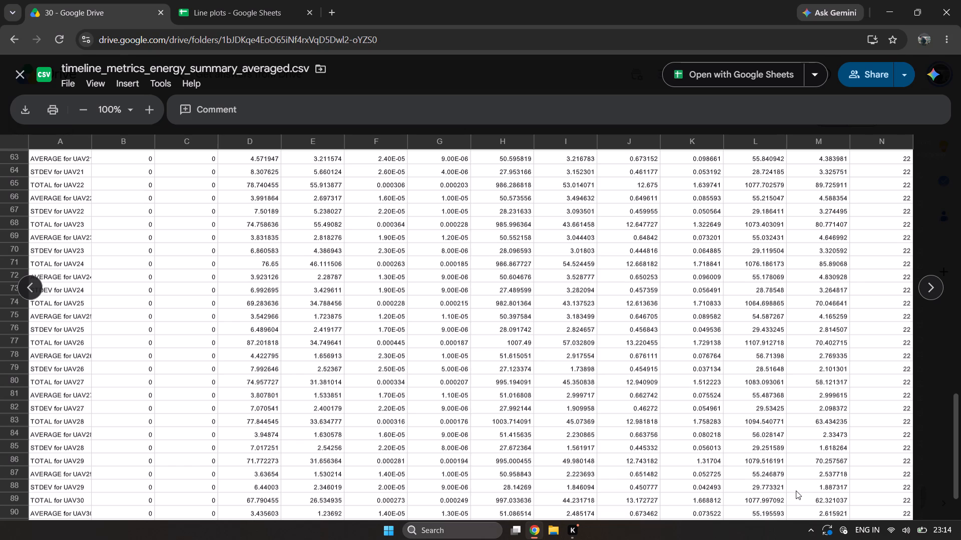
# Copy the all-UAV total energy pair 32509.25196 and 825.462081 from row 93 of the energy summary into cells D8:E8 of Line plots.
pyautogui.scroll(-18, 782, 488)
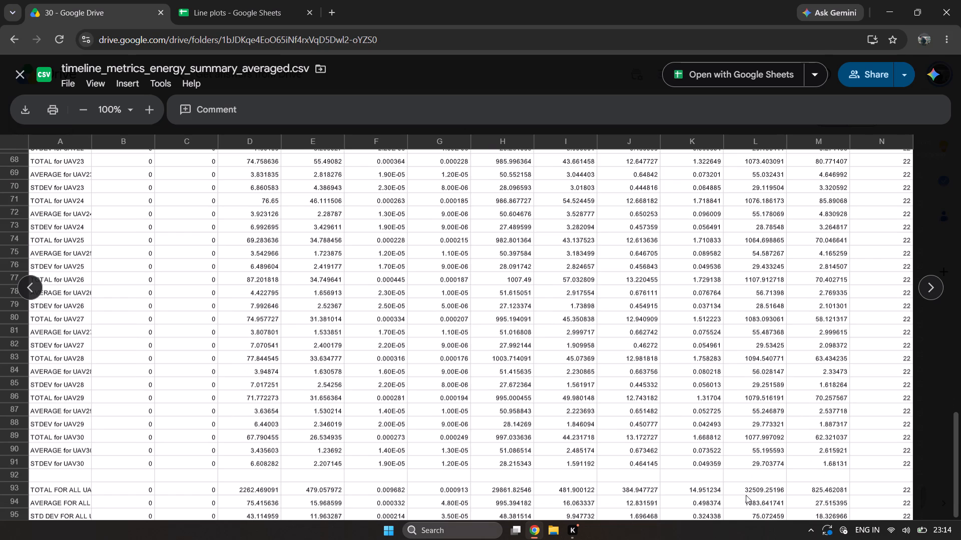
pyautogui.scroll(-5, 648, 494)
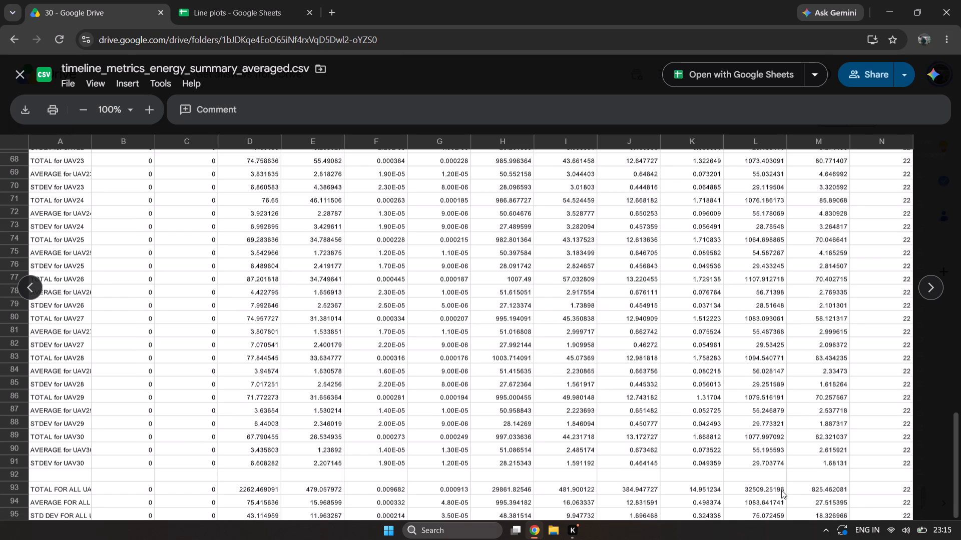
pyautogui.moveTo(781, 489); pyautogui.dragTo(806, 489)
pyautogui.hotkey('ctrl', 'c')
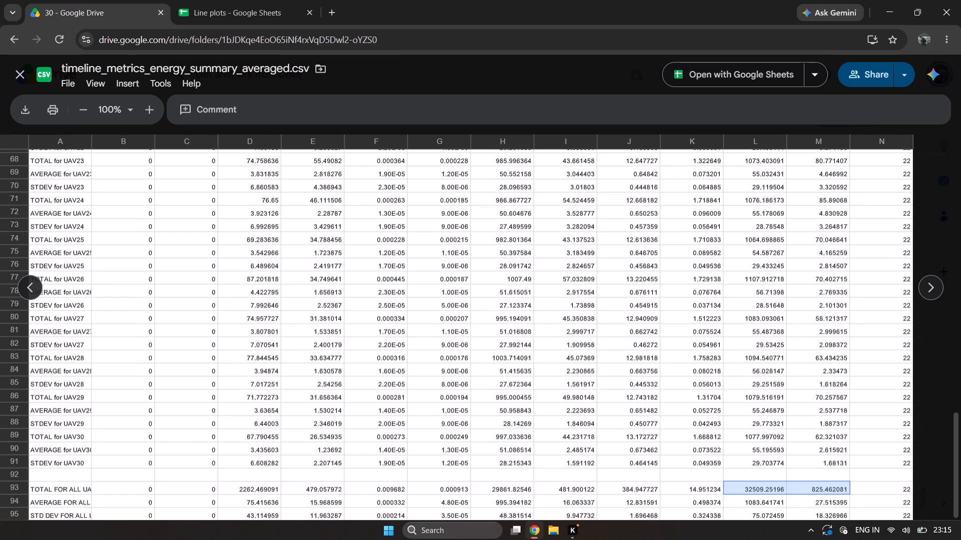
pyautogui.click(280, 0)
pyautogui.click(268, 253)
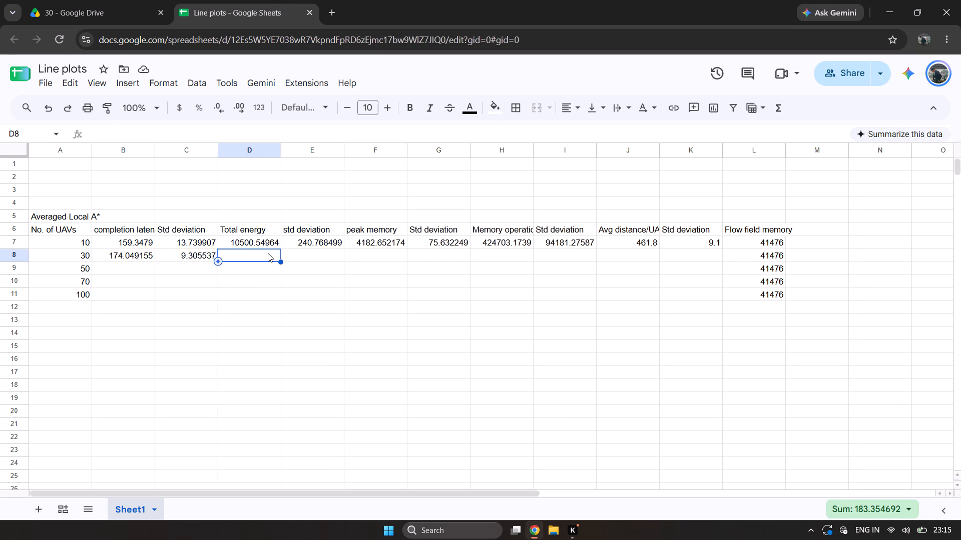
pyautogui.hotkey('ctrl', 'v')
# Return to Drive, close the energy summary and open timeline_metrics_memory_summary_averaged.csv from folder 30.
pyautogui.click(133, 0)
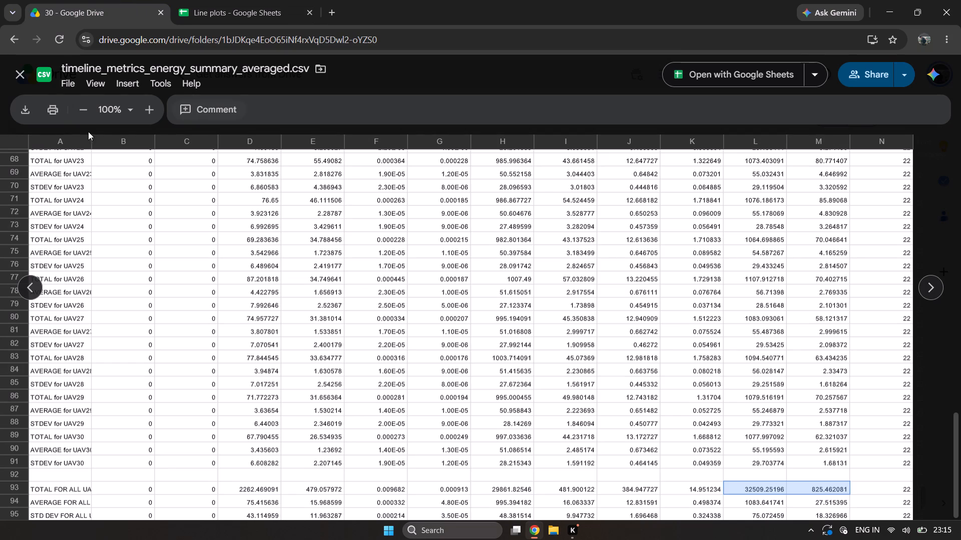
pyautogui.click(17, 80)
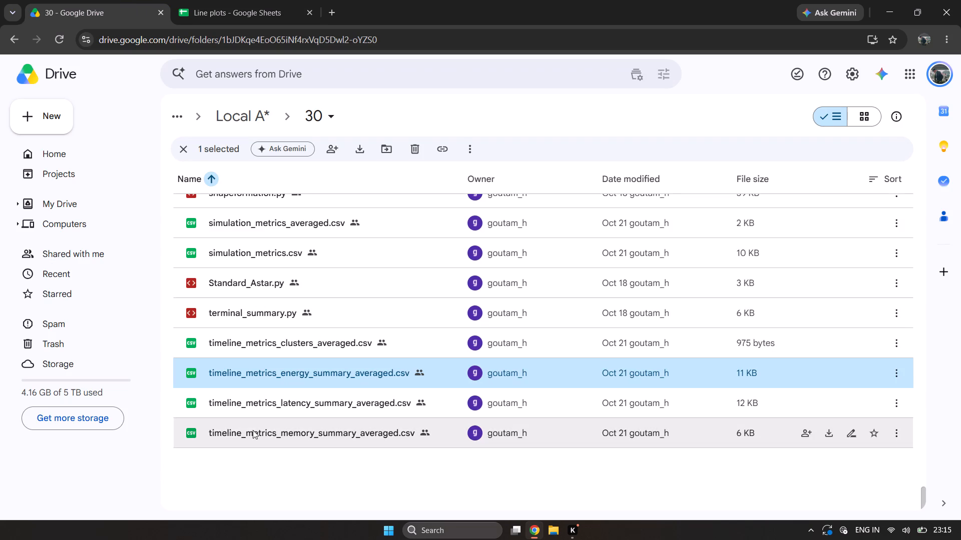
pyautogui.doubleClick(253, 430)
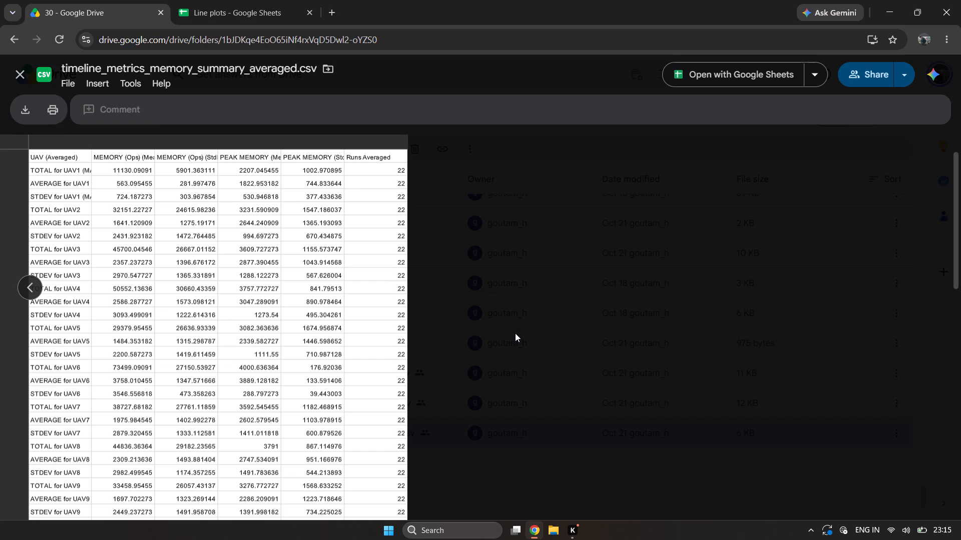
# Copy the total memory operations pair 1316947.5 and 123237.692 from row 93 of the memory summary into cells H8:I8 of Line plots.
pyautogui.scroll(-20, 335, 335)
pyautogui.scroll(-15, 335, 335)
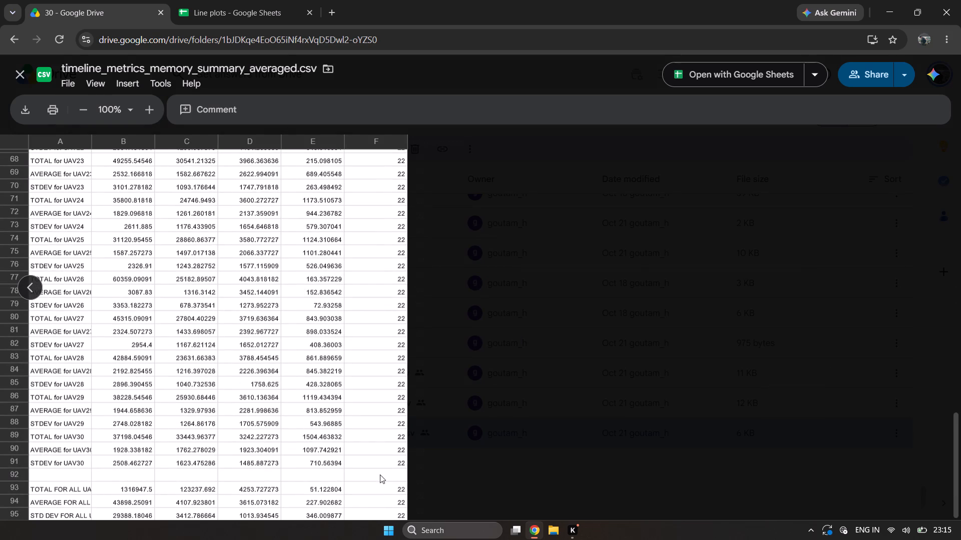
pyautogui.moveTo(135, 487); pyautogui.dragTo(176, 486)
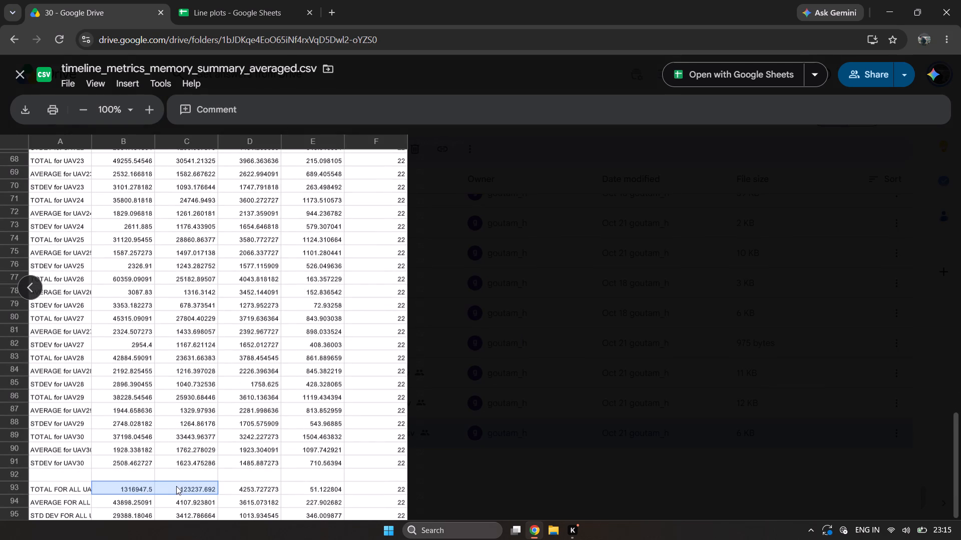
pyautogui.hotkey('ctrl', 'c')
pyautogui.click(259, 16)
pyautogui.click(487, 262)
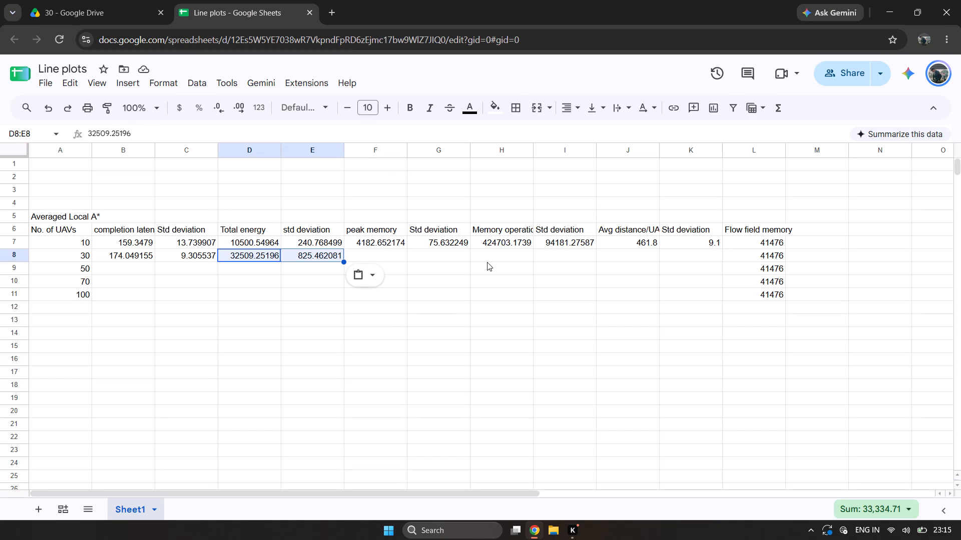
pyautogui.hotkey('ctrl', 'v')
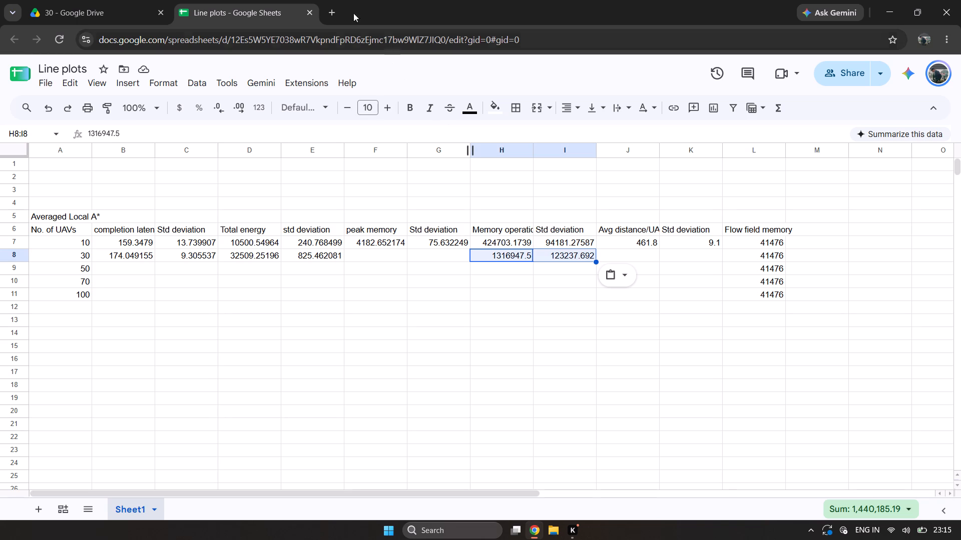
# Copy the total peak memory pair 4253.727273 and 51.122804 from row 93 of the memory summary into cells F8:G8 of Line plots.
pyautogui.click(134, 6)
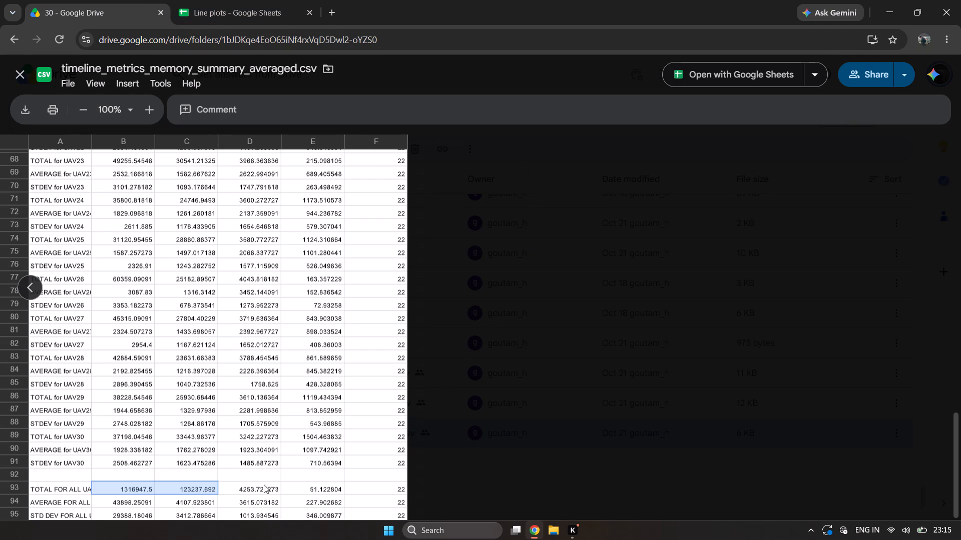
pyautogui.moveTo(260, 487); pyautogui.dragTo(295, 489)
pyautogui.hotkey('ctrl', 'c')
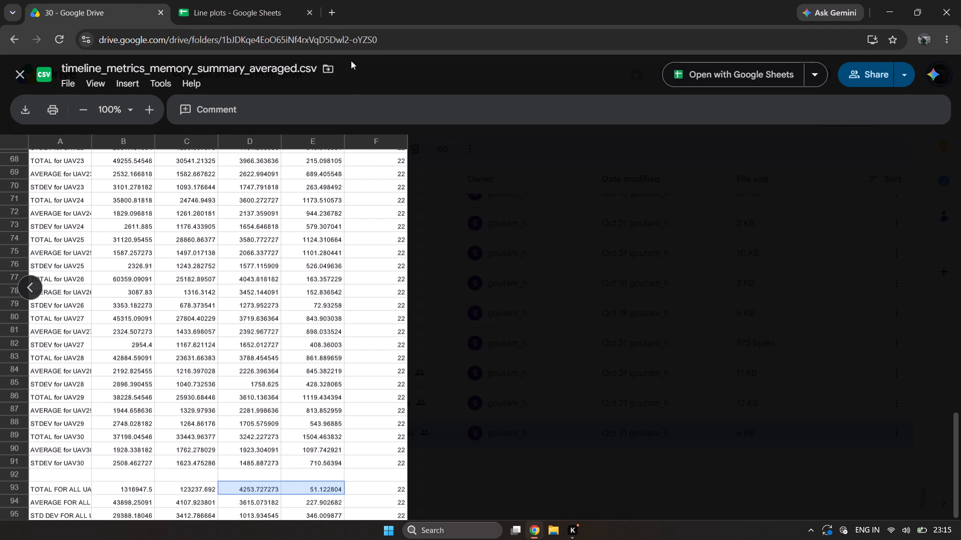
pyautogui.click(287, 2)
pyautogui.click(385, 258)
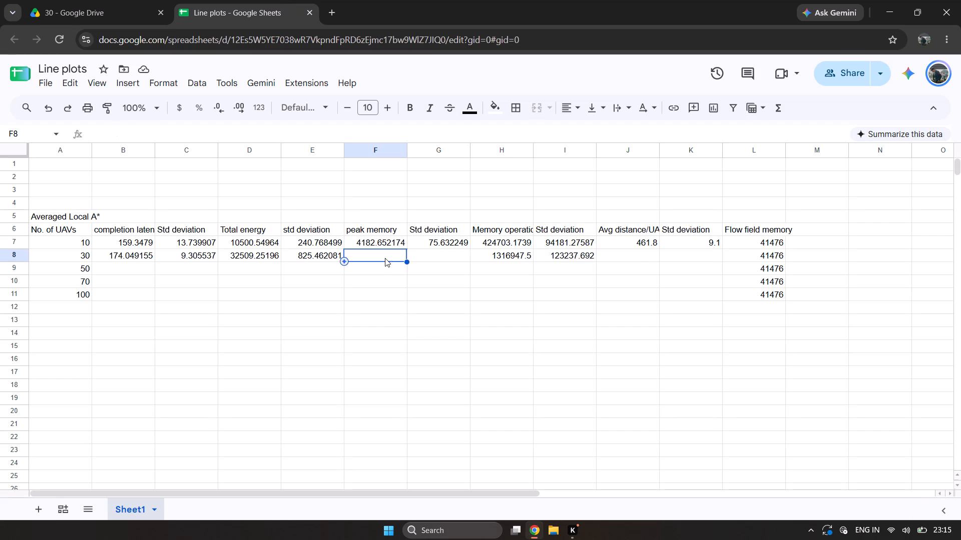
pyautogui.hotkey('ctrl', 'v')
# Return to Drive, close the memory summary and open simulation_metrics_averaged.csv from folder 30.
pyautogui.click(110, 0)
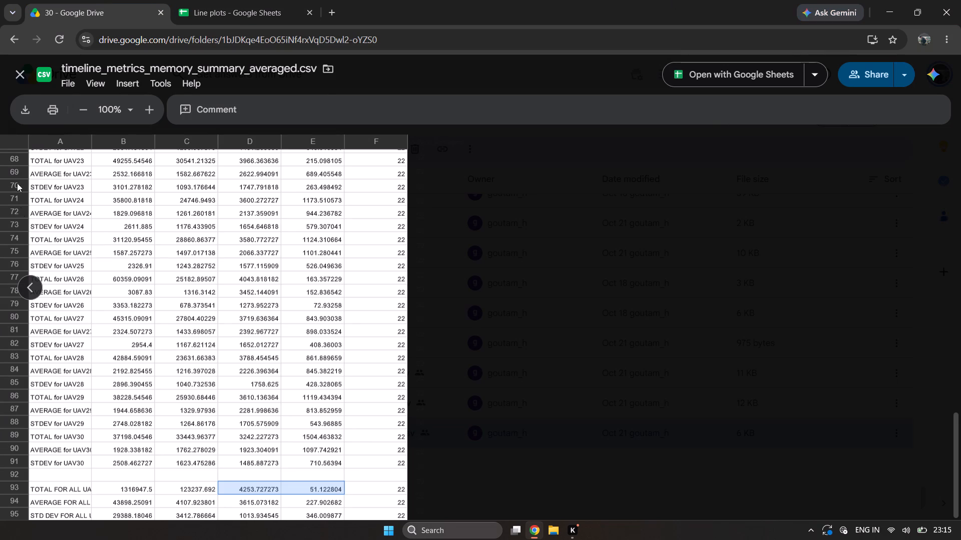
pyautogui.click(18, 83)
pyautogui.doubleClick(294, 217)
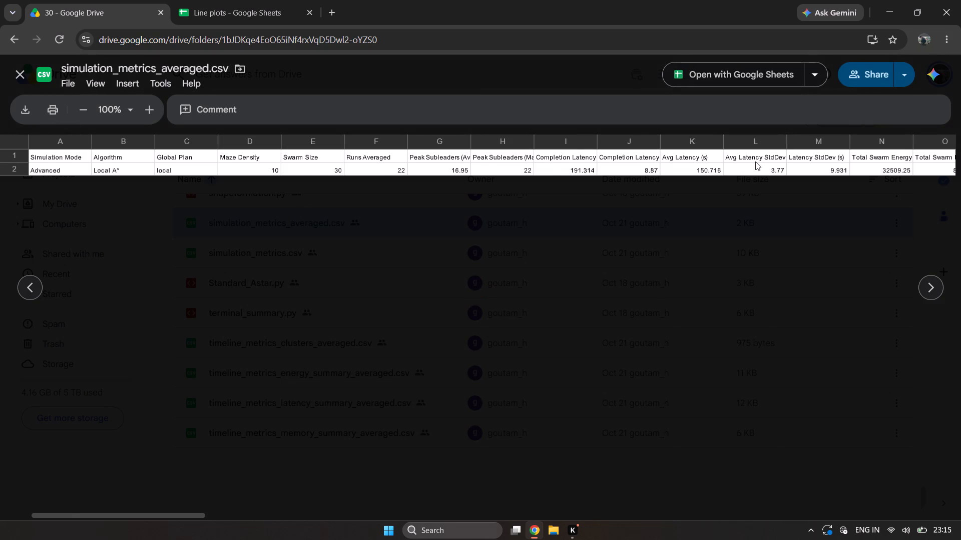
# Copy the Avg Distance/UAV pair 467.3 and 7.5 from AX2:AY2 of the simulation metrics into cells J8:K8 of Line plots.
pyautogui.hscroll(-9, 755, 161)
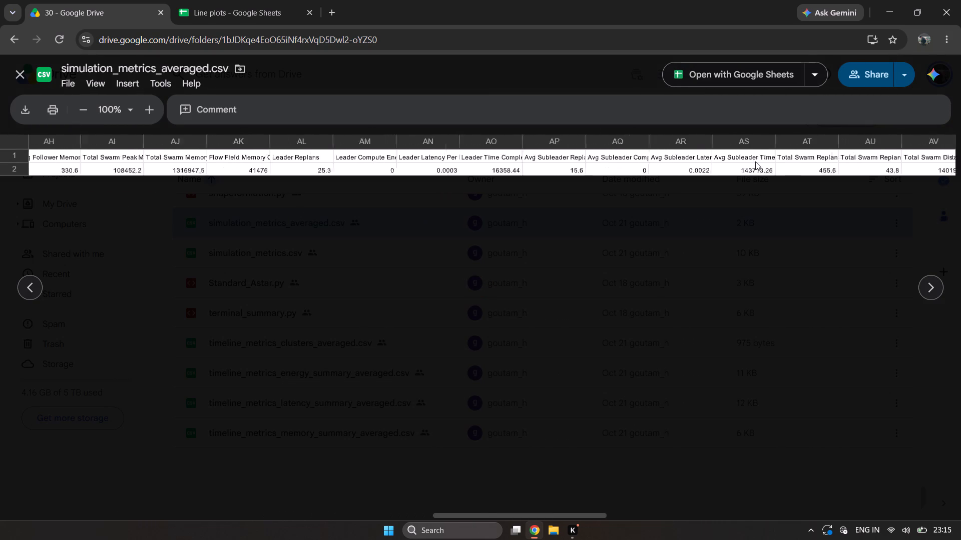
pyautogui.hscroll(-2, 755, 161)
pyautogui.click(712, 173)
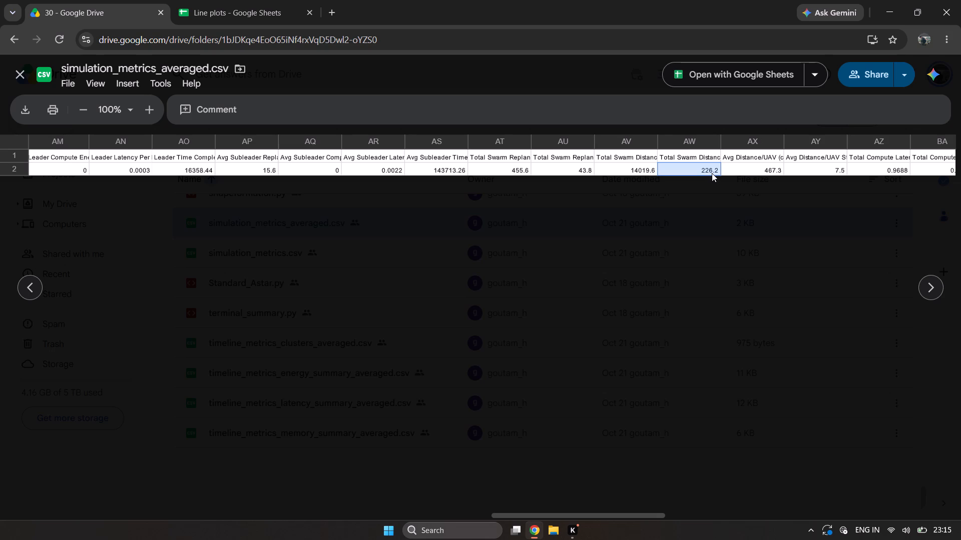
pyautogui.moveTo(739, 165); pyautogui.dragTo(789, 157)
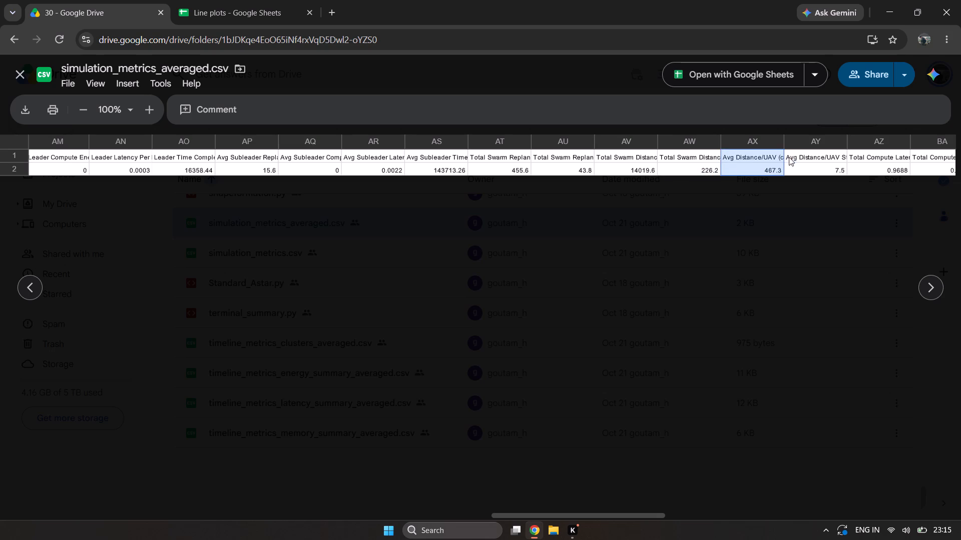
pyautogui.moveTo(789, 157); pyautogui.dragTo(793, 167)
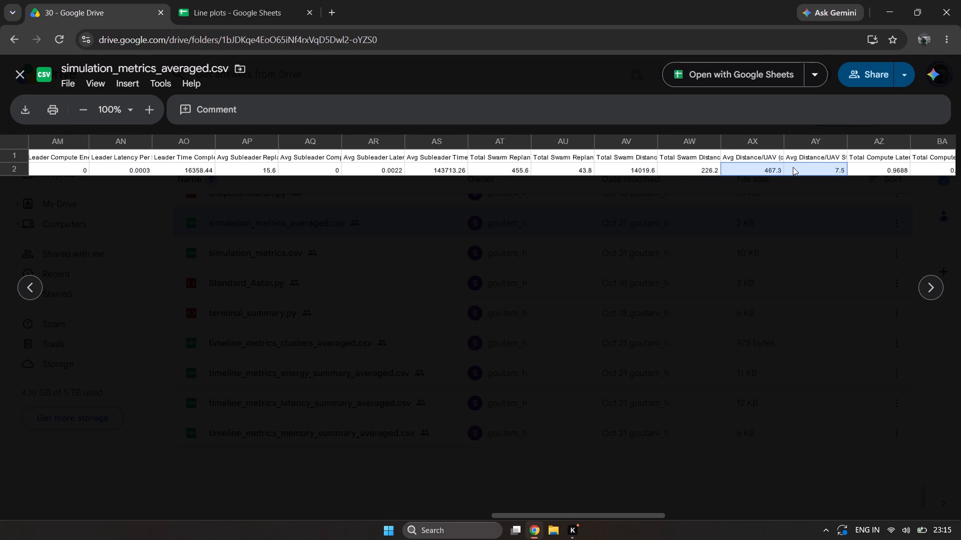
pyautogui.hotkey('ctrl', 'c')
pyautogui.click(184, 0)
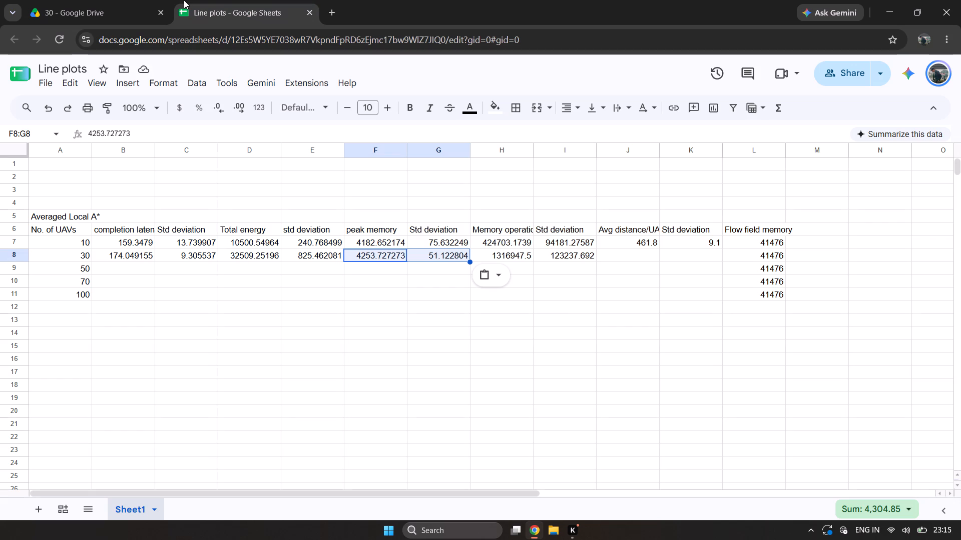
pyautogui.click(639, 257)
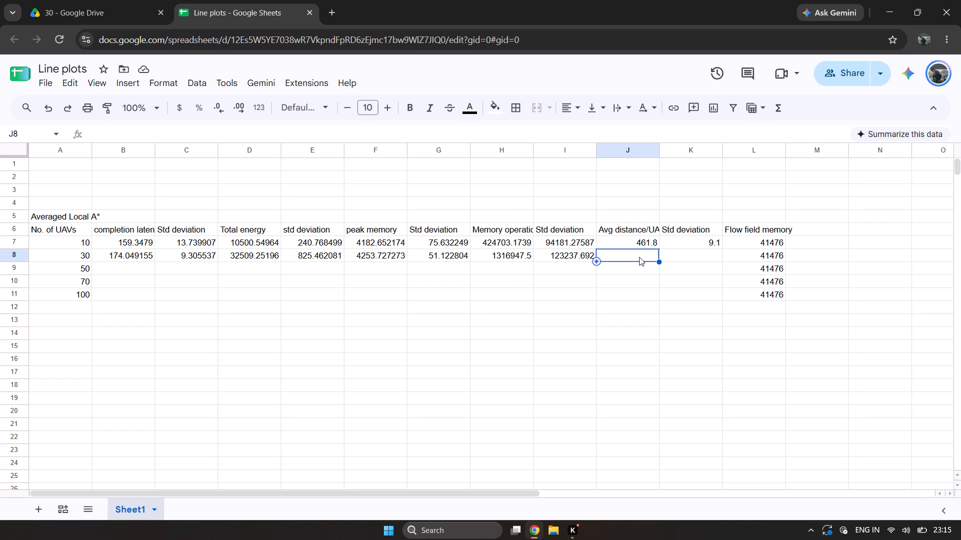
pyautogui.hotkey('ctrl', 'v')
# Return to Drive, close the simulation metrics file and open the 50 folder inside Local A*.
pyautogui.click(43, 0)
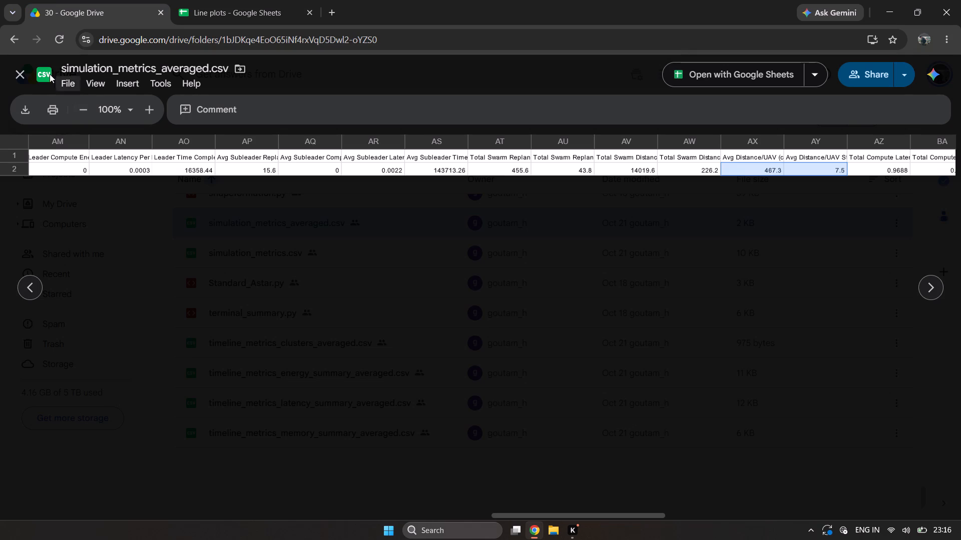
pyautogui.click(31, 75)
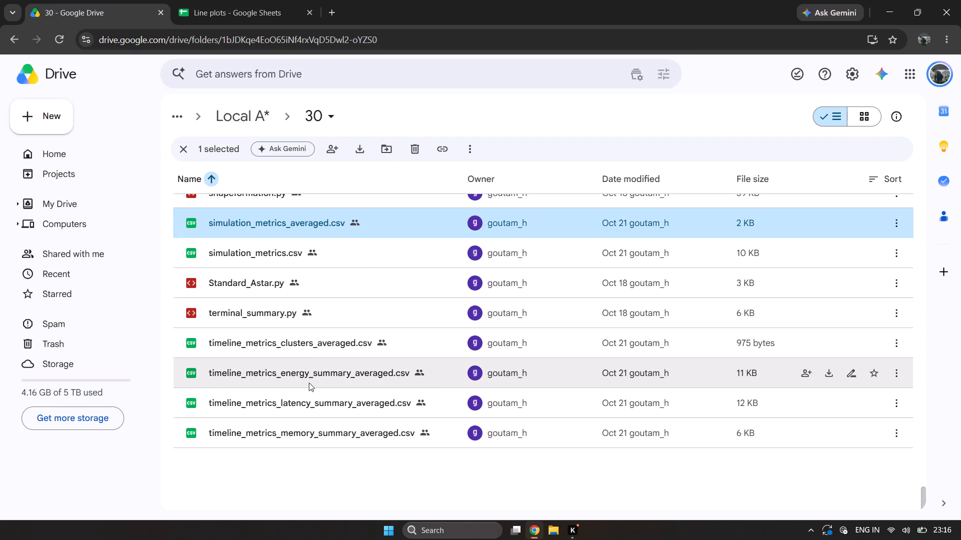
pyautogui.click(215, 0)
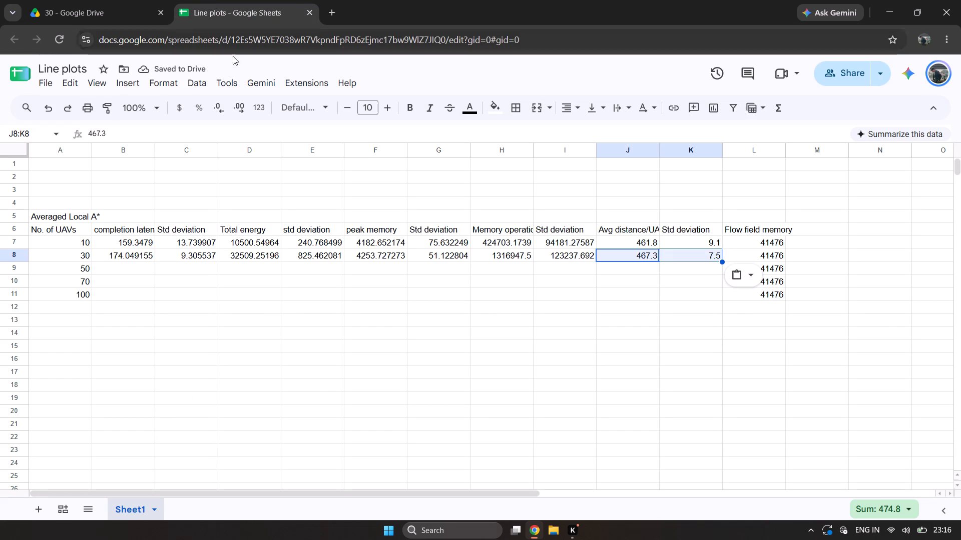
pyautogui.click(78, 0)
pyautogui.click(12, 40)
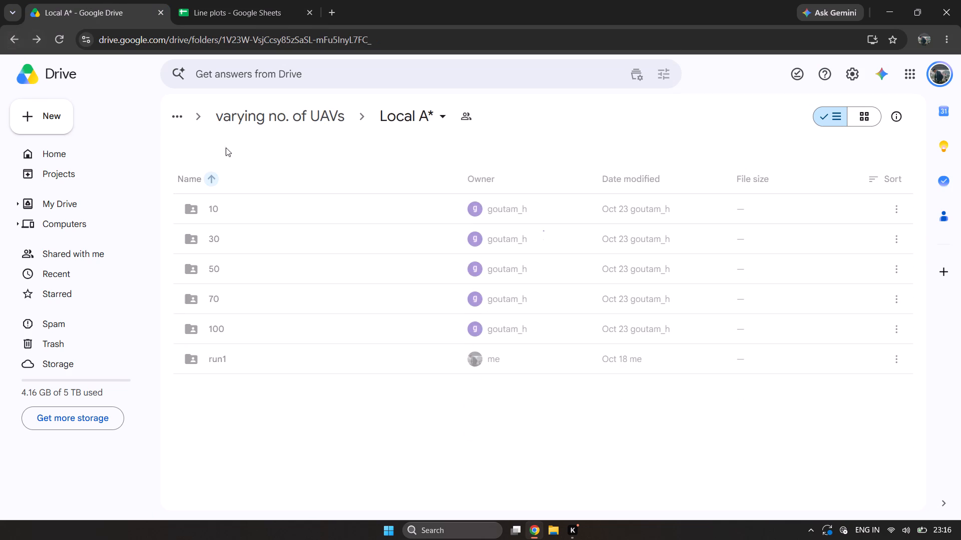
pyautogui.doubleClick(214, 262)
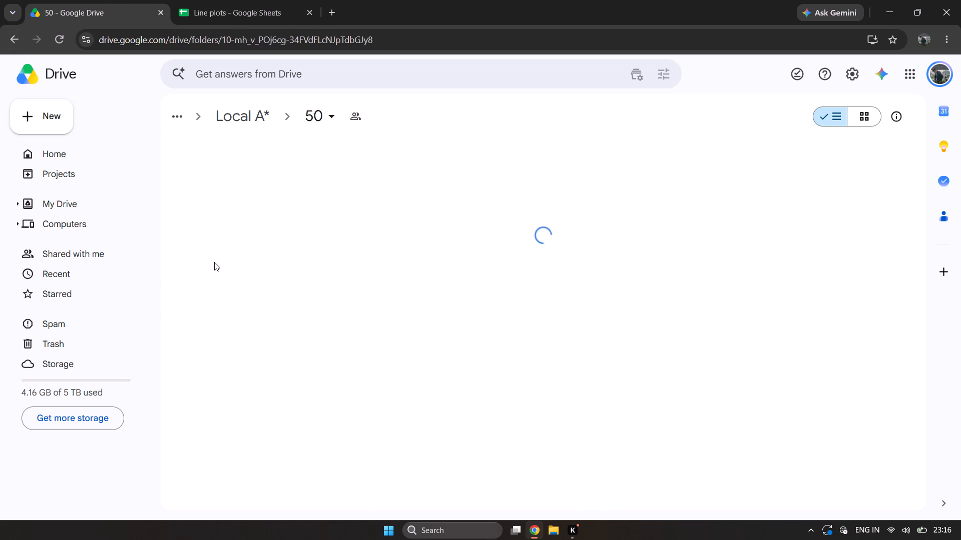
# Open timeline_metrics_latency_summary_averaged.csv from folder 50.
pyautogui.scroll(-14, 342, 361)
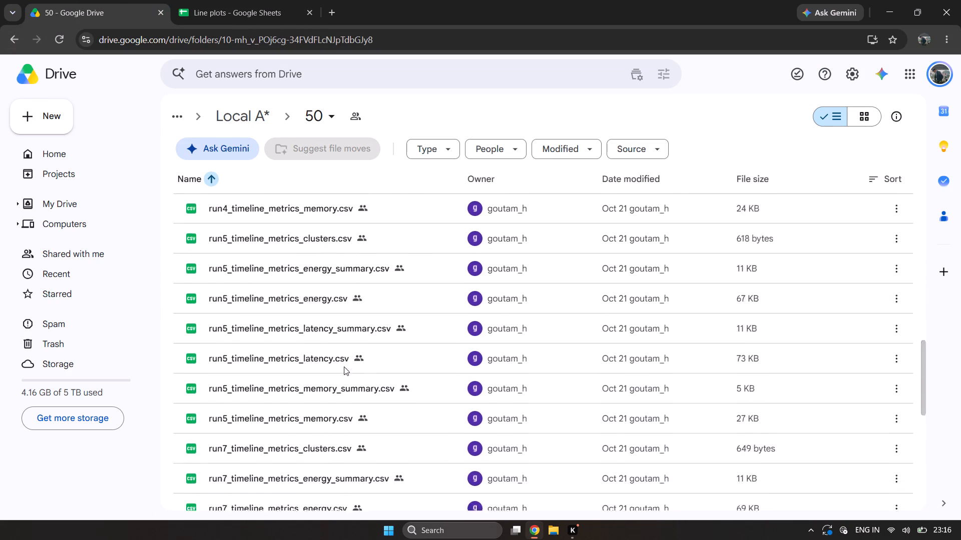
pyautogui.scroll(-16, 344, 366)
pyautogui.scroll(-8, 350, 366)
pyautogui.scroll(-12, 412, 361)
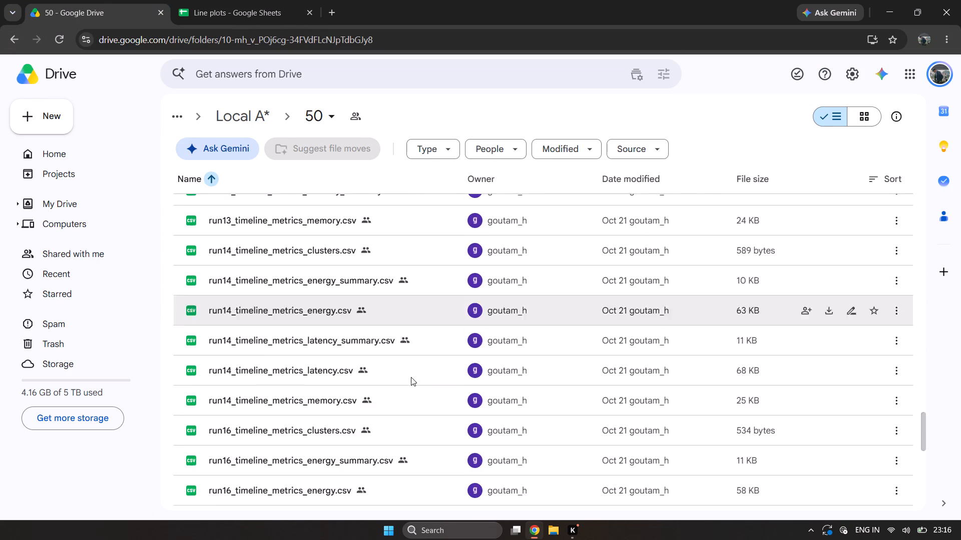
pyautogui.scroll(-19, 411, 377)
pyautogui.scroll(-20, 415, 397)
pyautogui.scroll(-12, 415, 397)
pyautogui.scroll(-4, 468, 382)
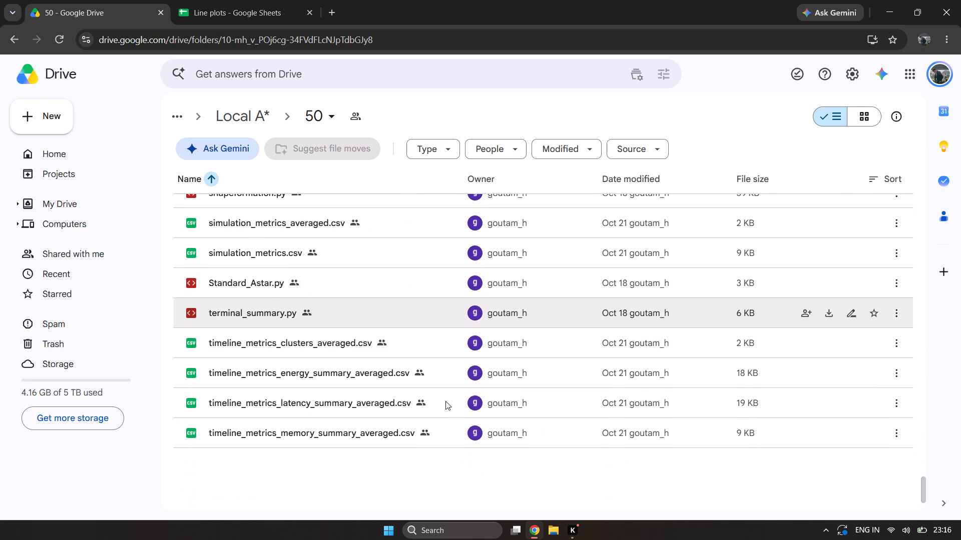
pyautogui.scroll(-3, 445, 401)
pyautogui.doubleClick(290, 407)
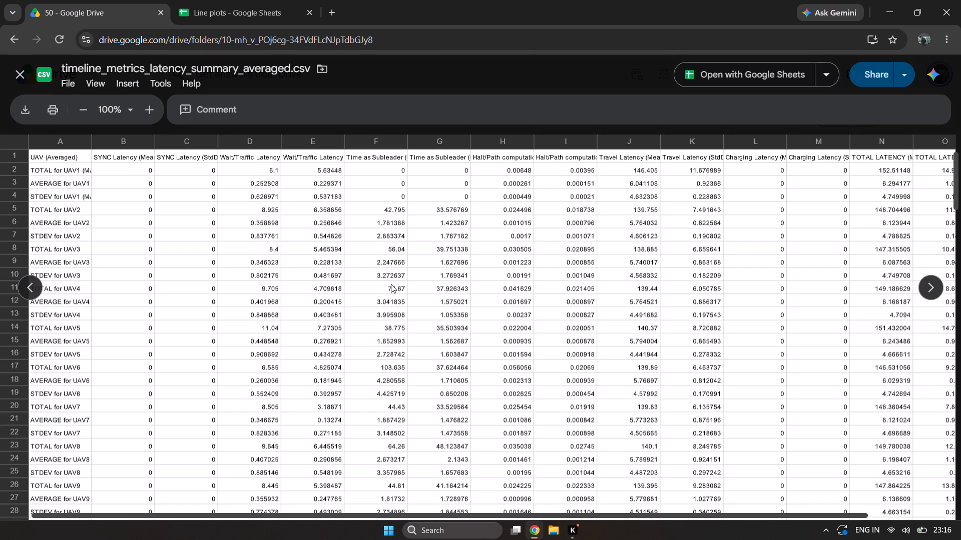
# Copy the Max Individual Latency pair 209.5252 and 60.708545 from B156:C156 of the latency summary into cells B9:C9 of Line plots.
pyautogui.scroll(-20, 390, 284)
pyautogui.scroll(-6, 390, 284)
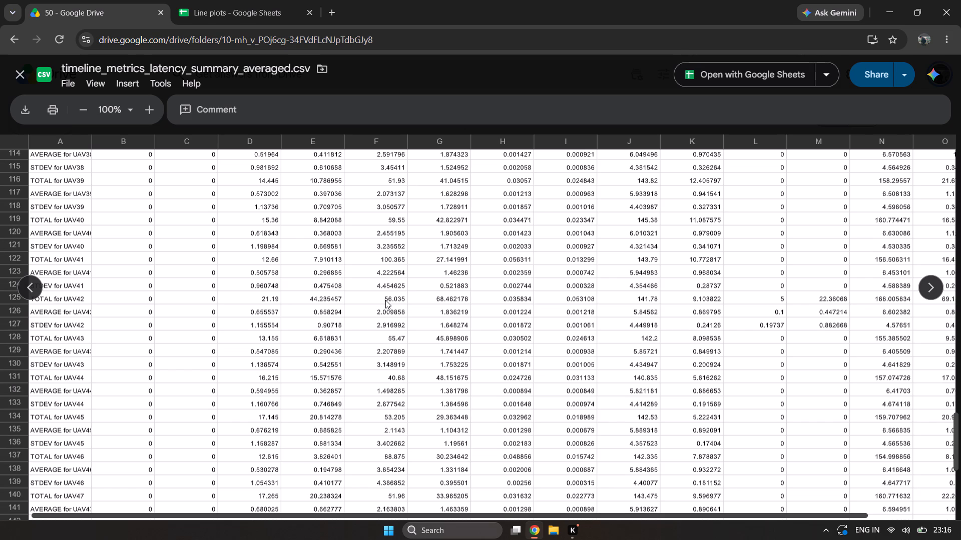
pyautogui.scroll(-20, 385, 300)
pyautogui.scroll(-2, 385, 300)
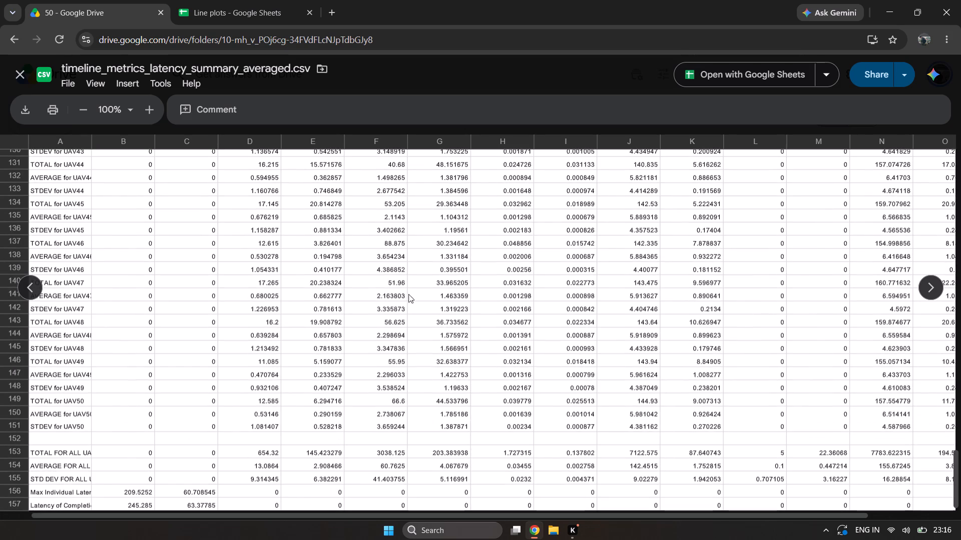
pyautogui.moveTo(136, 493); pyautogui.dragTo(197, 489)
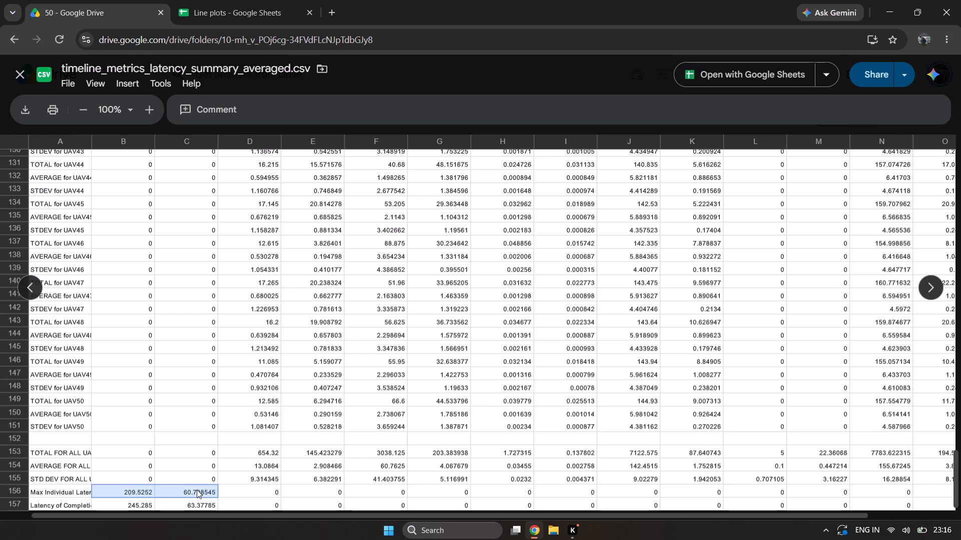
pyautogui.hotkey('ctrl', 'c')
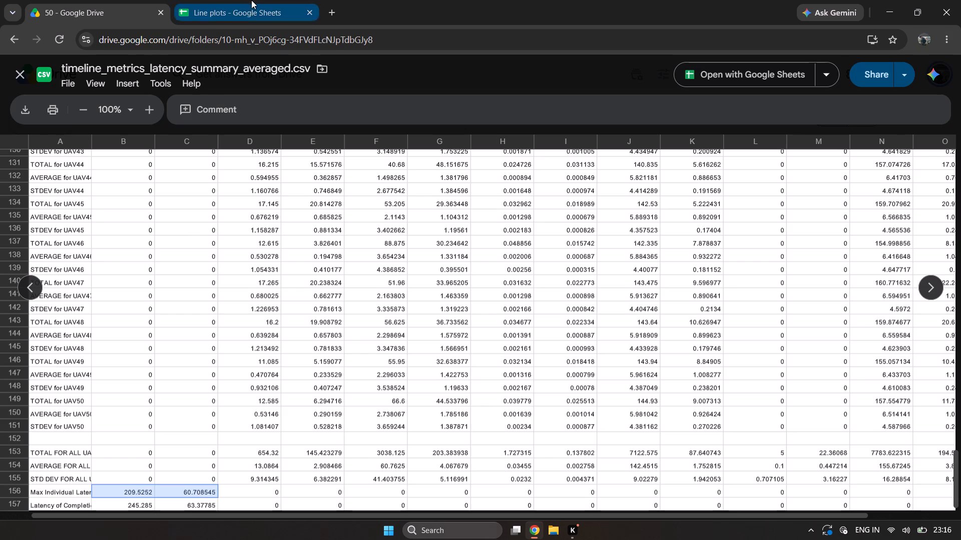
pyautogui.click(251, 0)
pyautogui.click(147, 269)
pyautogui.hotkey('ctrl', 'v')
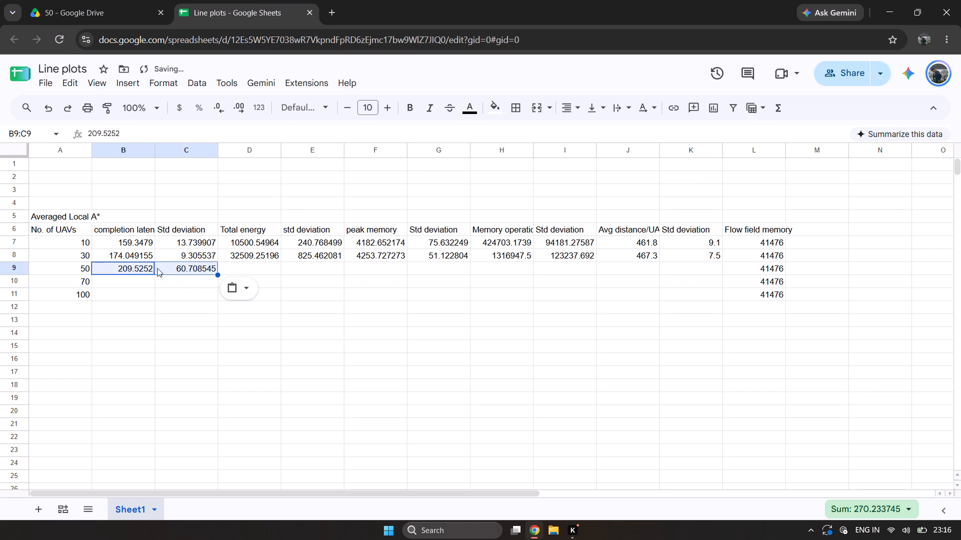
# Return to Drive, close the latency summary and open timeline_metrics_energy_summary_averaged.csv from folder 50.
pyautogui.click(81, 2)
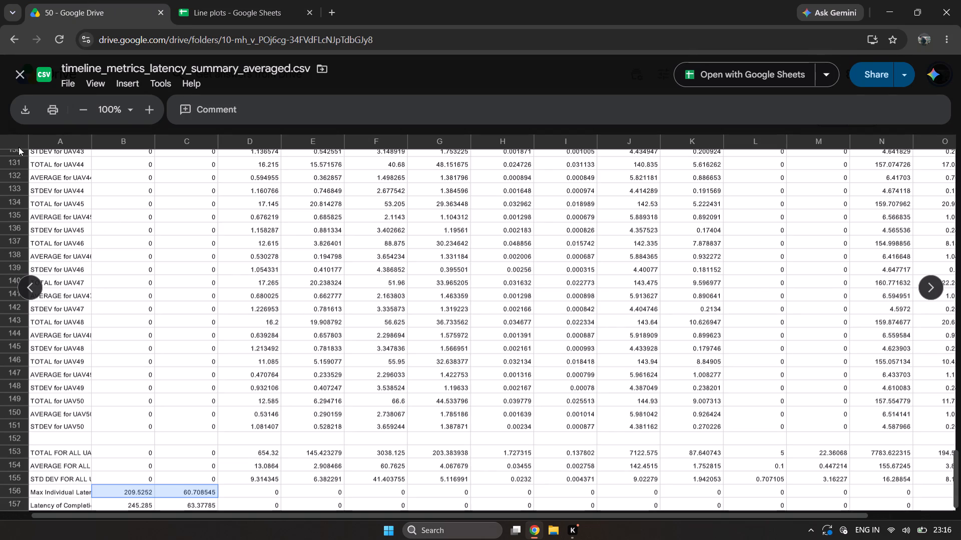
pyautogui.click(29, 77)
pyautogui.doubleClick(296, 376)
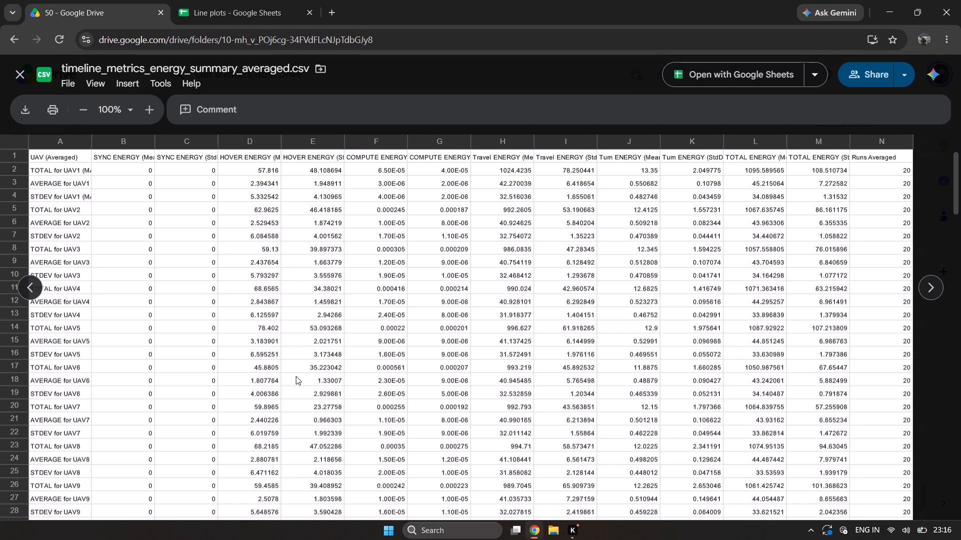
# Copy the all-UAV total energy pair 55908.02628 and 1396.013775 from L153:M153 of the energy summary into cells D9:E9 of Line plots.
pyautogui.scroll(-20, 370, 341)
pyautogui.scroll(-7, 370, 341)
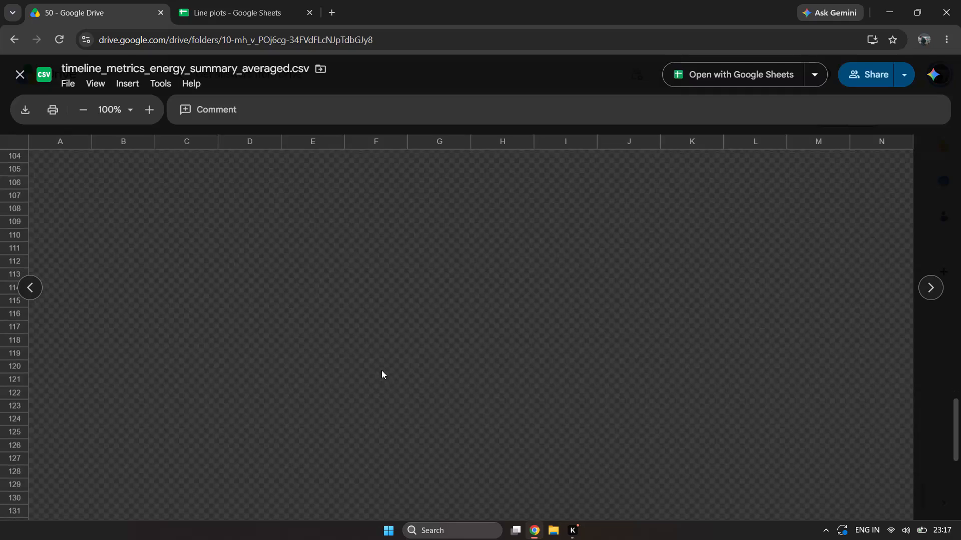
pyautogui.scroll(-18, 381, 370)
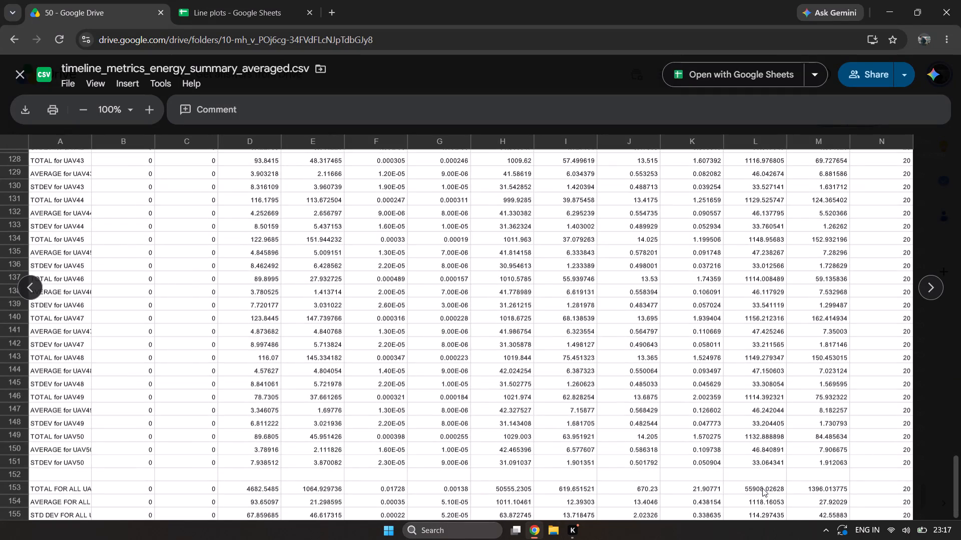
pyautogui.moveTo(762, 488); pyautogui.dragTo(820, 487)
pyautogui.hotkey('ctrl', 'c')
pyautogui.click(255, 0)
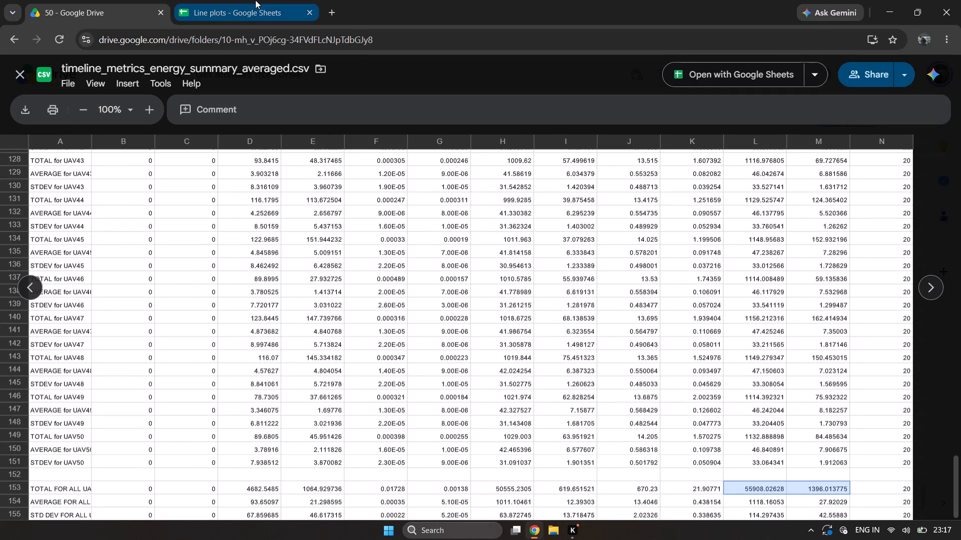
pyautogui.click(262, 271)
pyautogui.hotkey('ctrl', 'v')
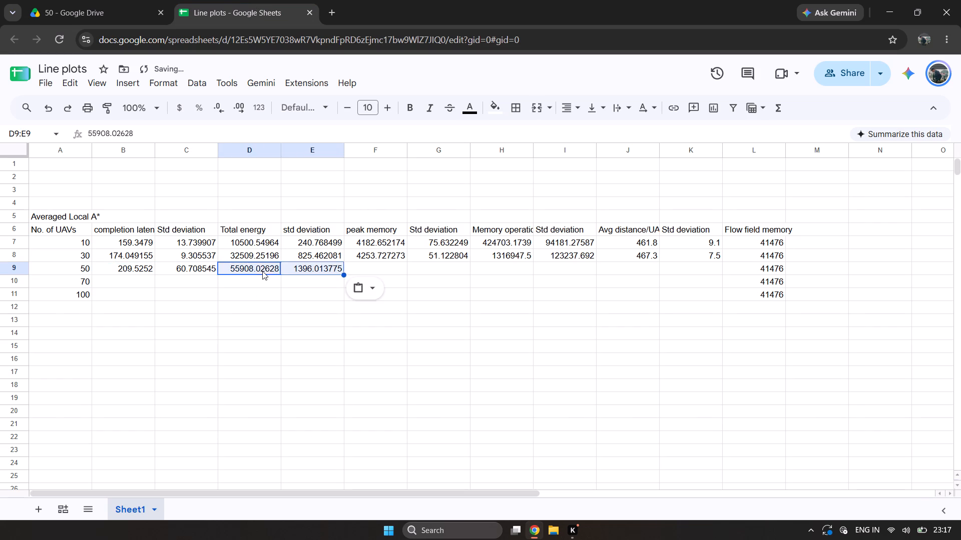
# Return to Drive, close the energy summary and open timeline_metrics_memory_summary_averaged.csv from folder 50.
pyautogui.click(82, 0)
pyautogui.click(22, 77)
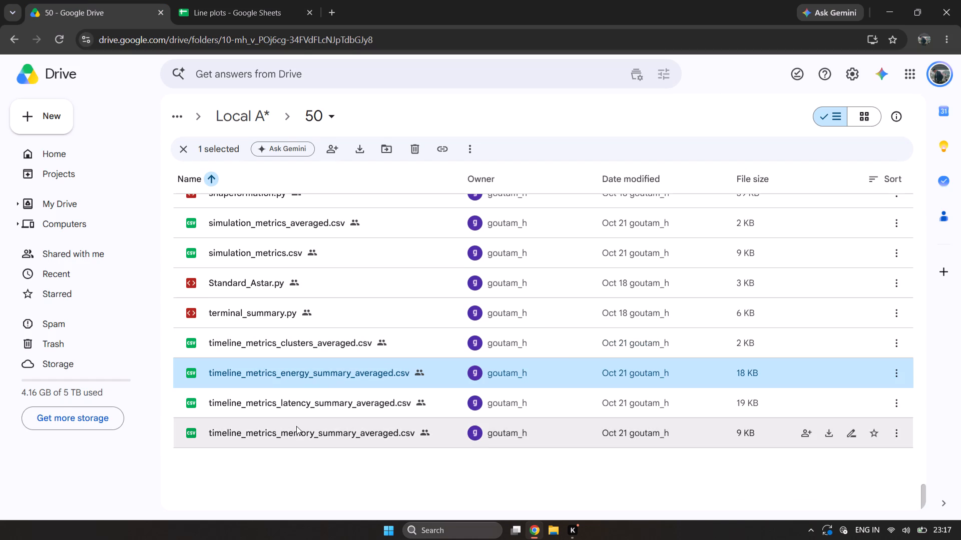
pyautogui.doubleClick(297, 434)
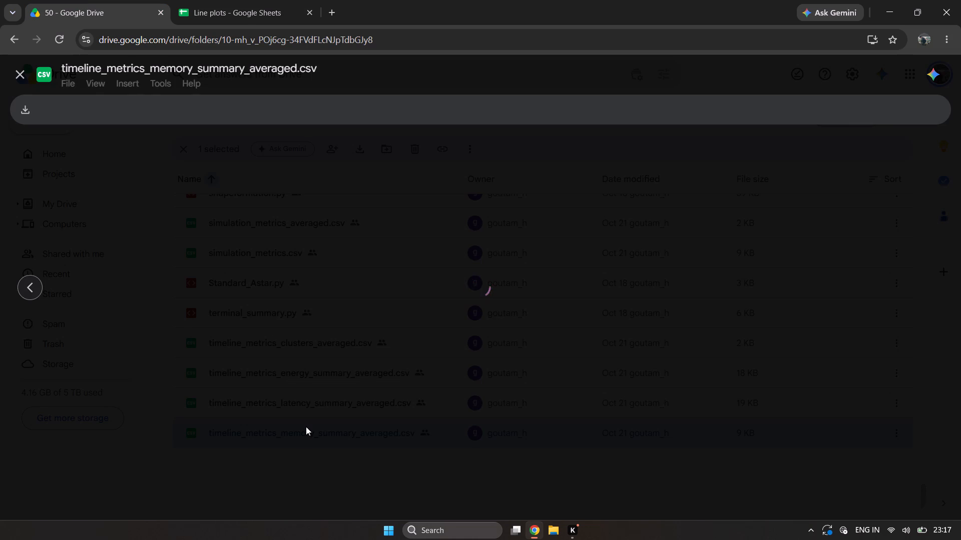
# Copy the all-UAV total memory operations pair 2345996.9 and 185491.7908 from B153:C153 of the memory summary into cells H9:I9 of Line plots.
pyautogui.scroll(-4, 526, 298)
pyautogui.scroll(-2, 424, 387)
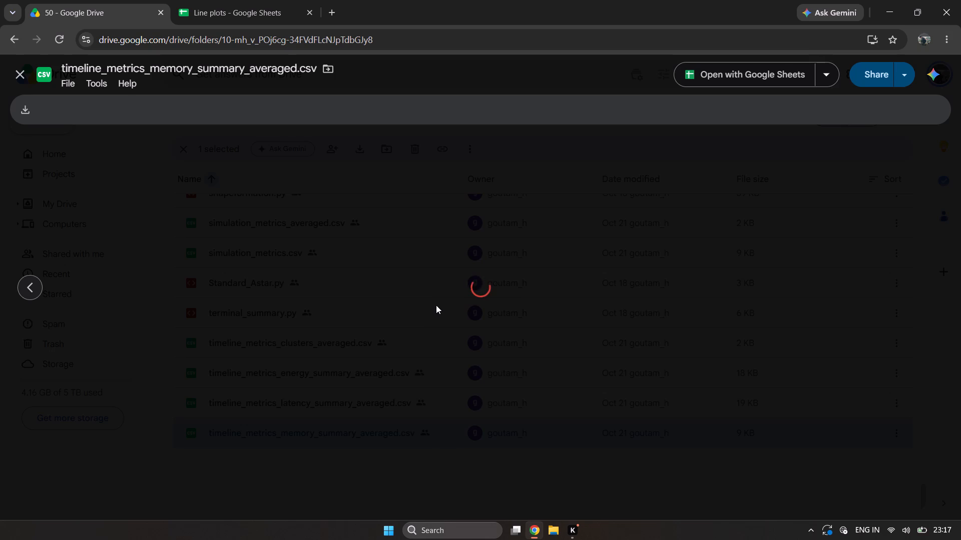
pyautogui.scroll(-10, 356, 244)
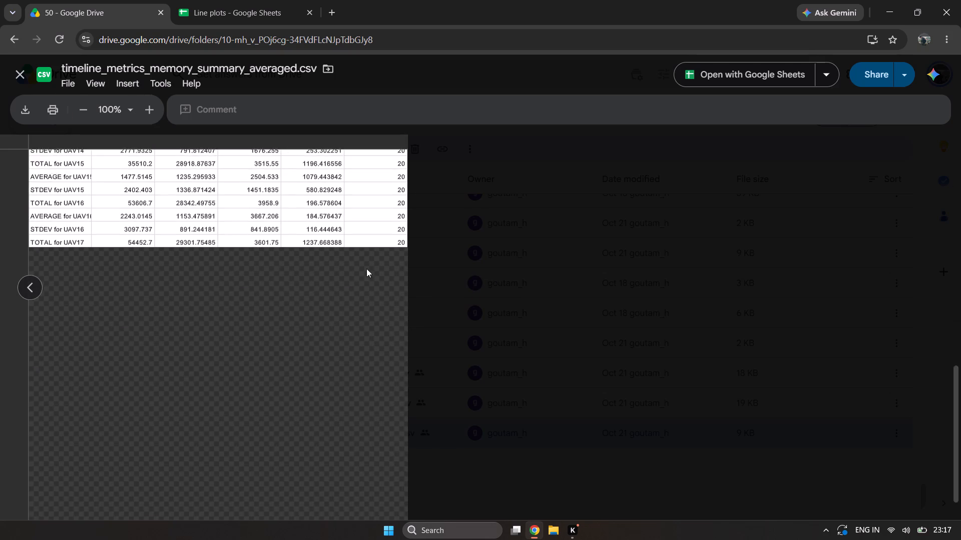
pyautogui.scroll(-19, 366, 268)
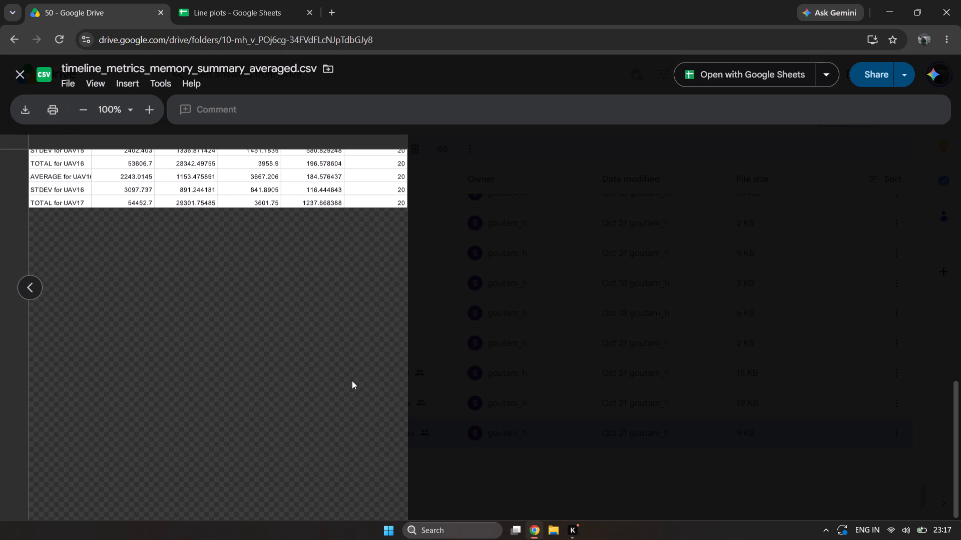
pyautogui.scroll(-2, 352, 380)
pyautogui.scroll(-7, 353, 429)
pyautogui.scroll(2, 354, 429)
pyautogui.scroll(-3, 354, 429)
pyautogui.scroll(2, 354, 429)
pyautogui.scroll(-6, 354, 429)
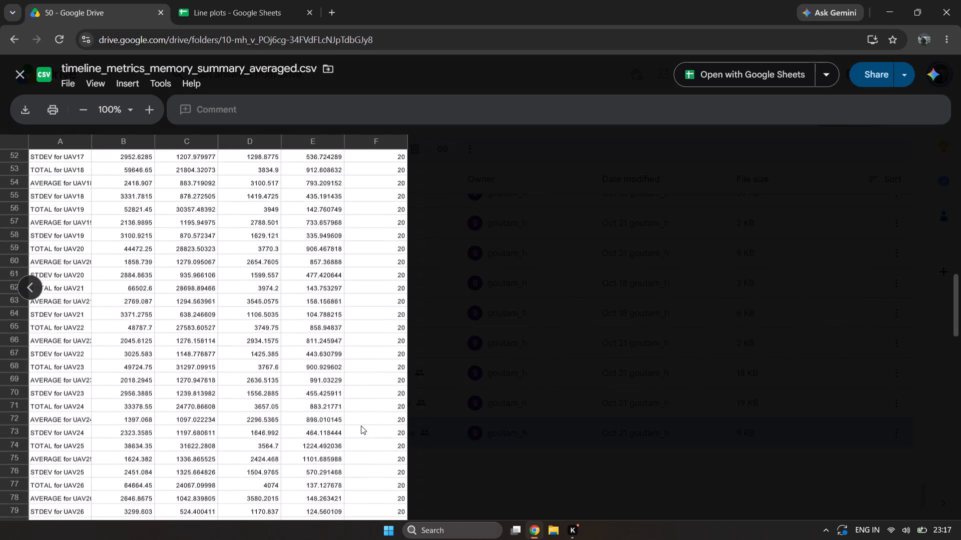
pyautogui.scroll(-14, 361, 425)
pyautogui.scroll(-17, 363, 420)
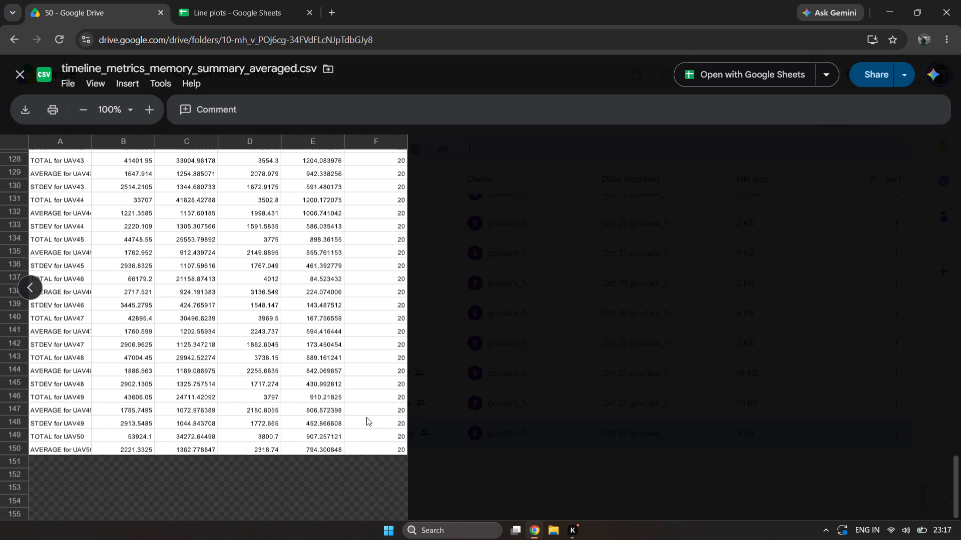
pyautogui.scroll(-7, 366, 417)
pyautogui.moveTo(144, 489); pyautogui.dragTo(160, 488)
pyautogui.hotkey('ctrl', 'c')
pyautogui.click(245, 0)
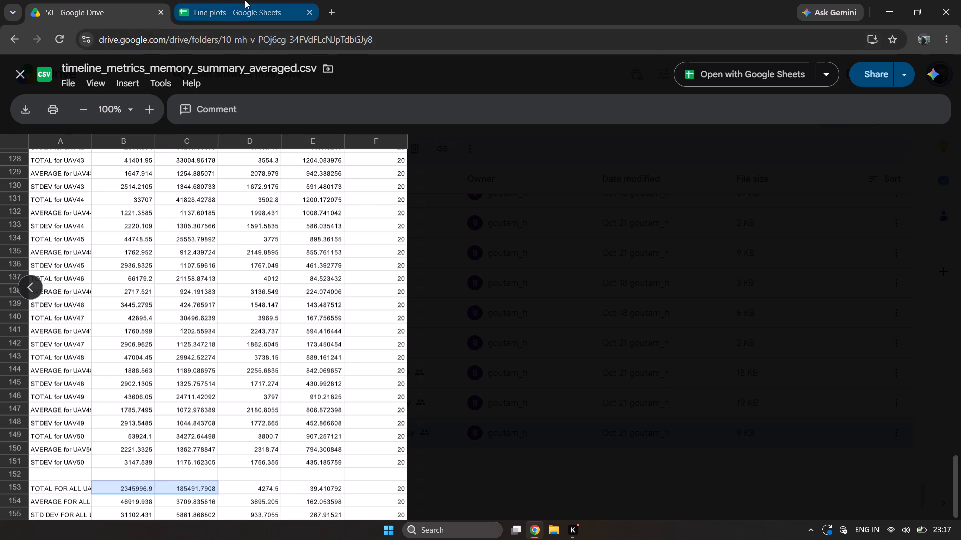
pyautogui.click(520, 275)
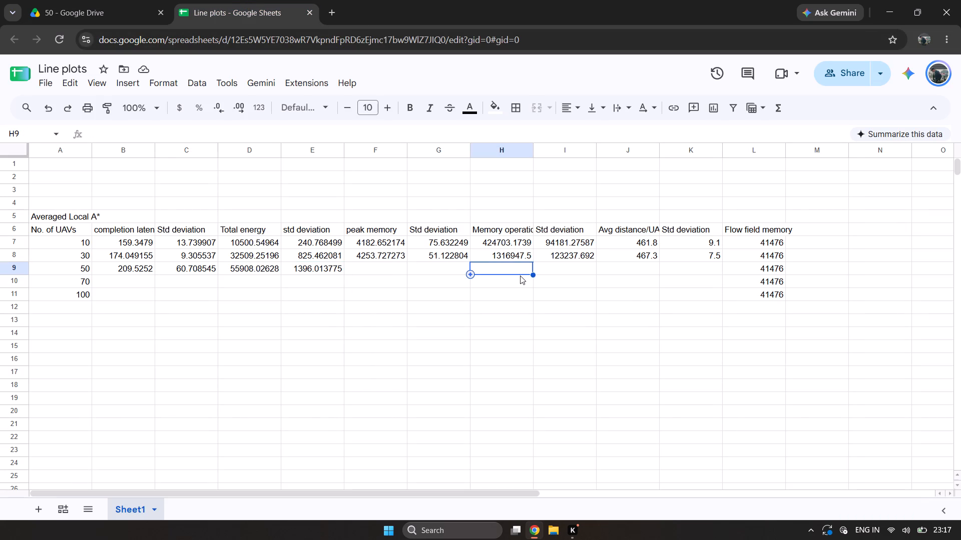
pyautogui.hotkey('ctrl', 'v')
# Copy the all-UAV peak memory pair 4274.5 and 39.410792 from D153:E153 of the memory summary into cells F9:G9 of Line plots.
pyautogui.click(125, 0)
pyautogui.moveTo(271, 489); pyautogui.dragTo(303, 482)
pyautogui.hotkey('ctrl', 'c')
pyautogui.click(344, 0)
pyautogui.click(303, 7)
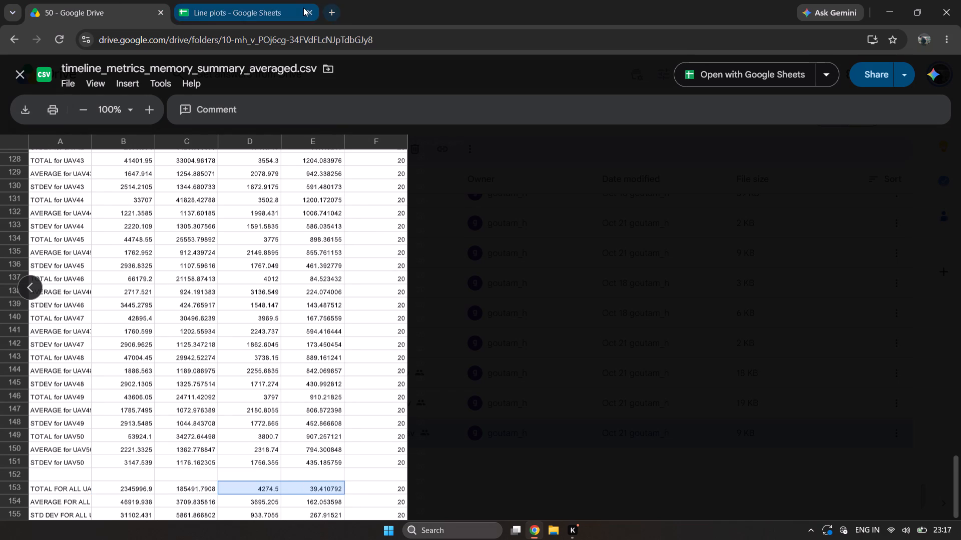
pyautogui.click(393, 275)
pyautogui.hotkey('ctrl', 'v')
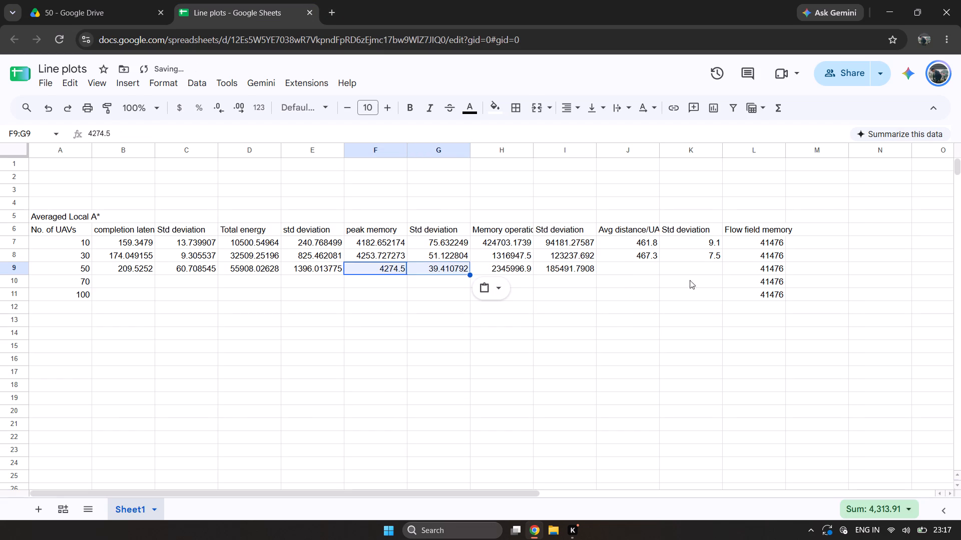
# Return to Drive, close the memory summary and open simulation_metrics_averaged.csv from folder 50.
pyautogui.click(96, 0)
pyautogui.click(23, 79)
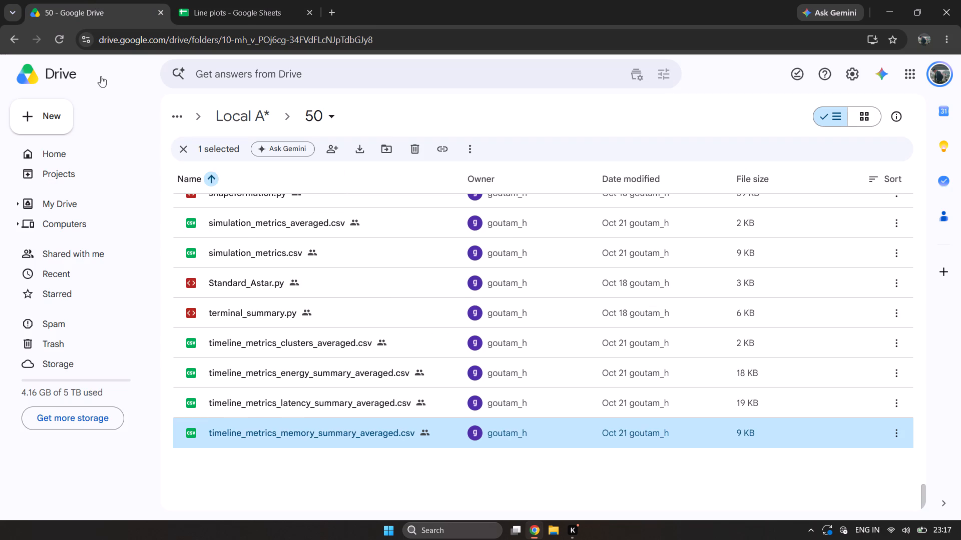
pyautogui.doubleClick(279, 224)
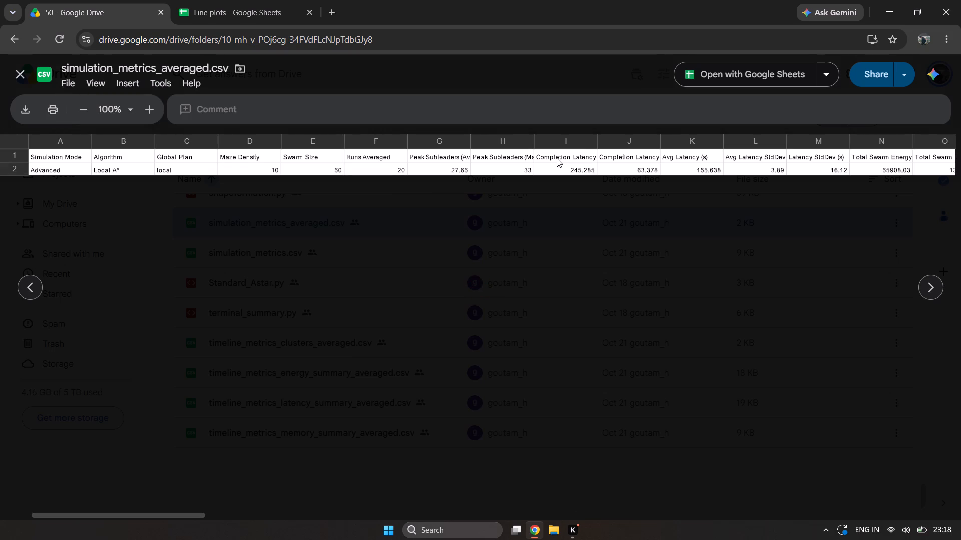
# Copy the average distance per UAV pair 474.7 and 5.8 from AX2:AY2 of the simulation metrics into cells J9:K9 of Line plots.
pyautogui.hscroll(-7, 796, 183)
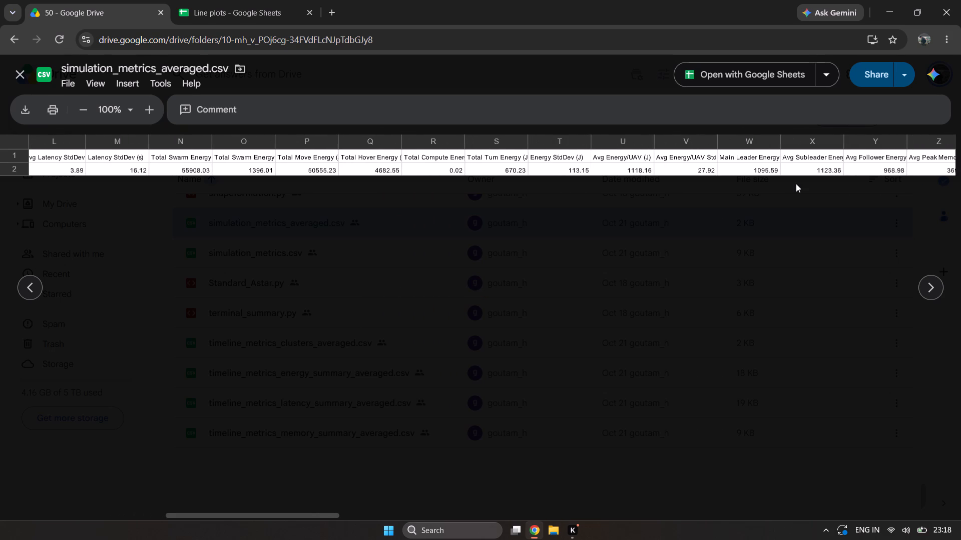
pyautogui.hscroll(-5, 796, 183)
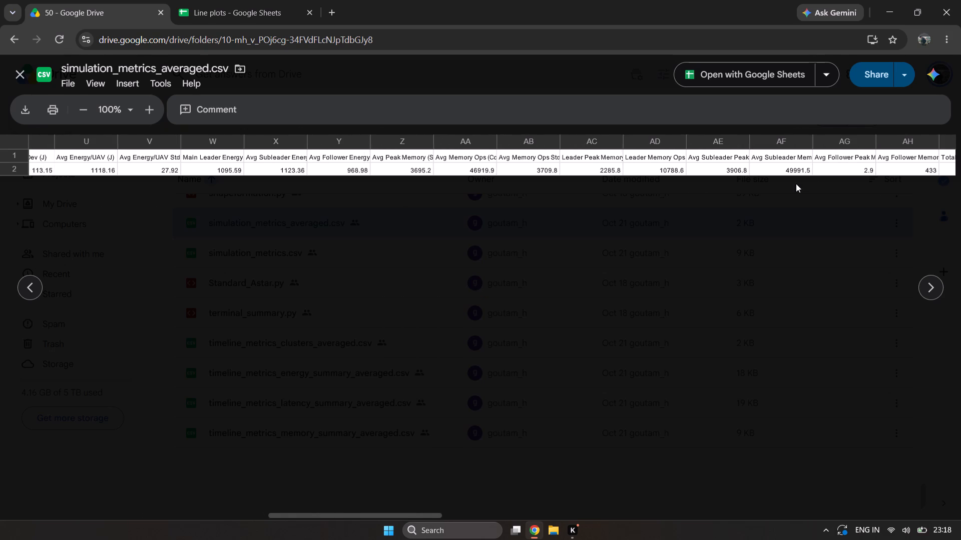
pyautogui.hscroll(-5, 796, 183)
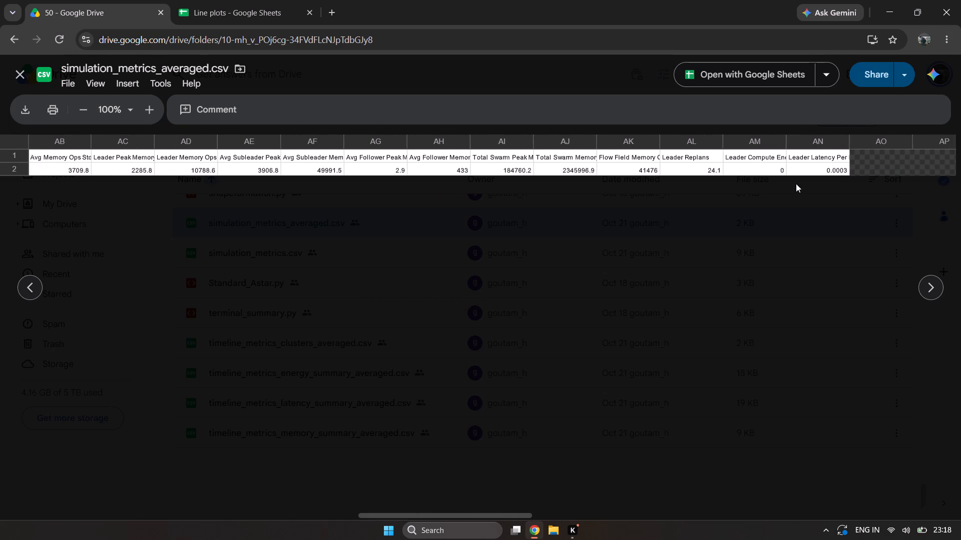
pyautogui.hscroll(-2, 796, 183)
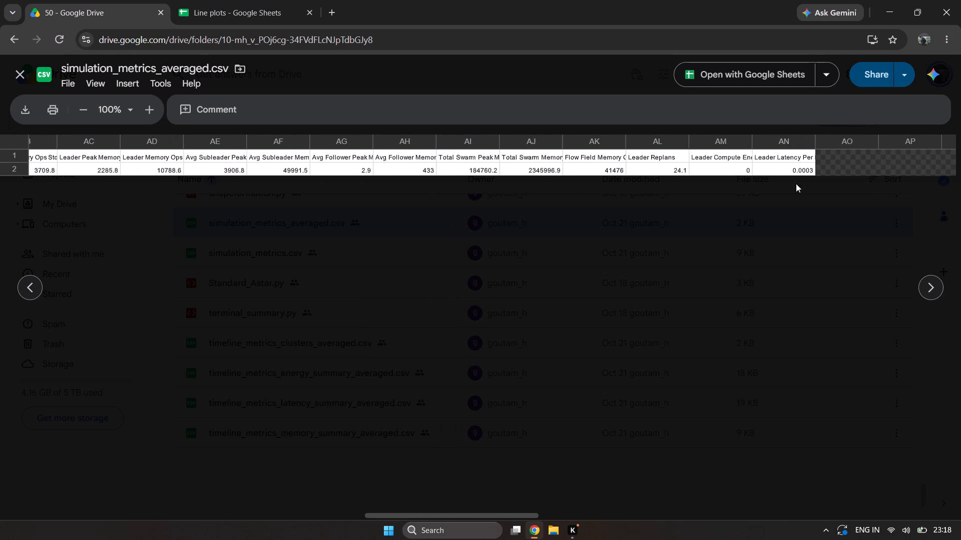
pyautogui.hscroll(-1, 796, 183)
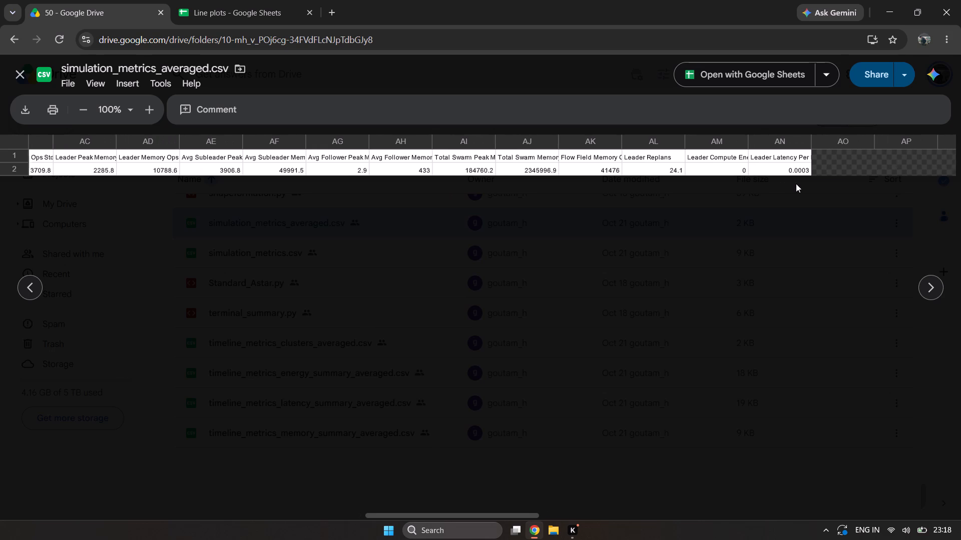
pyautogui.hscroll(-1, 796, 183)
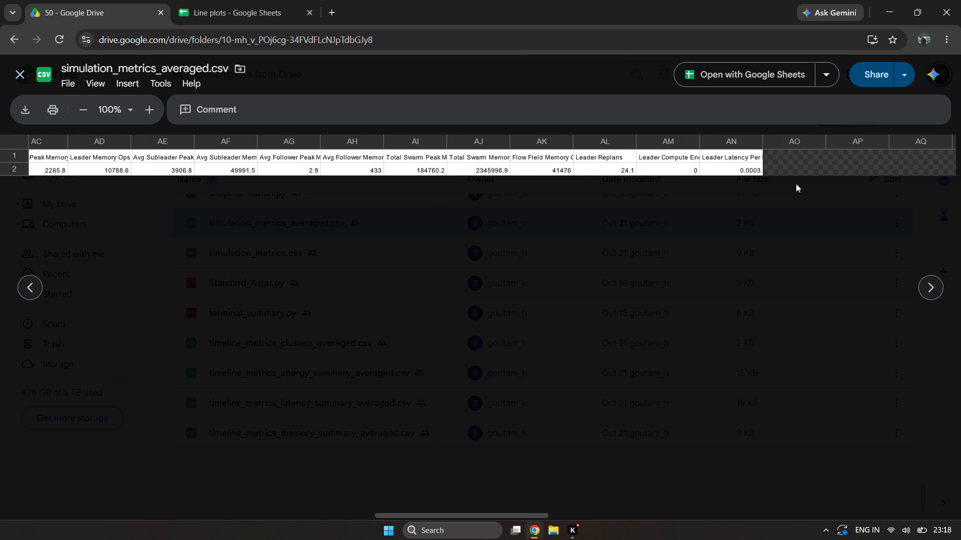
pyautogui.hscroll(-5, 796, 183)
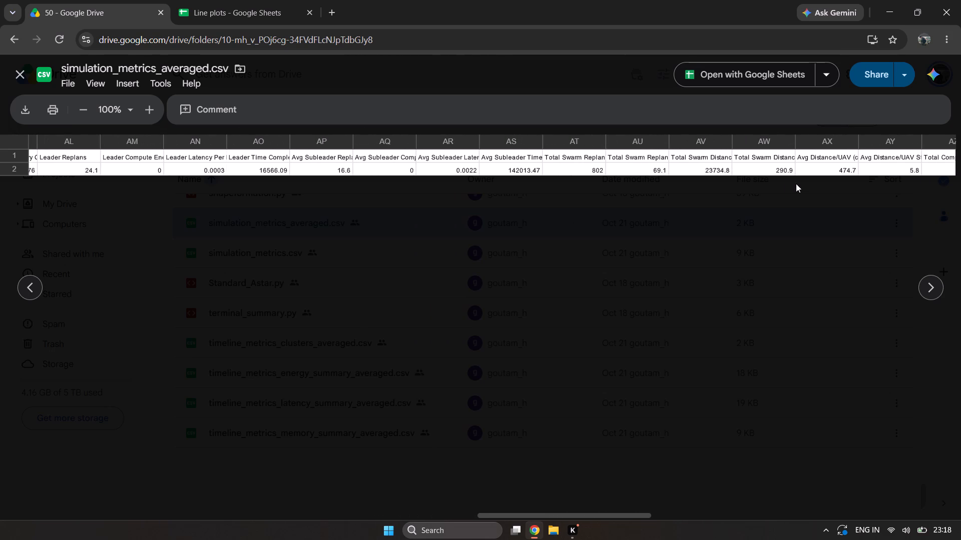
pyautogui.hscroll(-4, 796, 183)
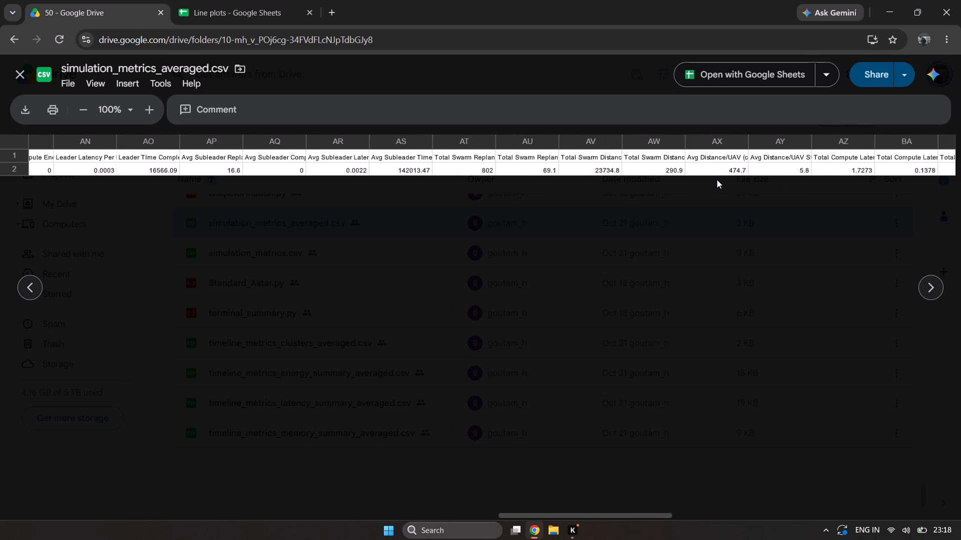
pyautogui.hscroll(-1, 685, 172)
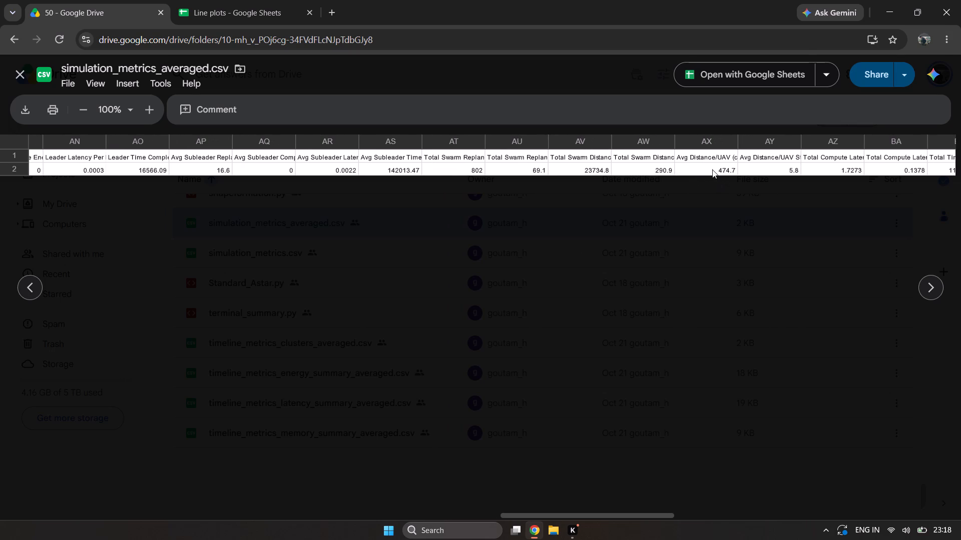
pyautogui.moveTo(716, 167); pyautogui.dragTo(742, 165)
pyautogui.hotkey('ctrl', 'c')
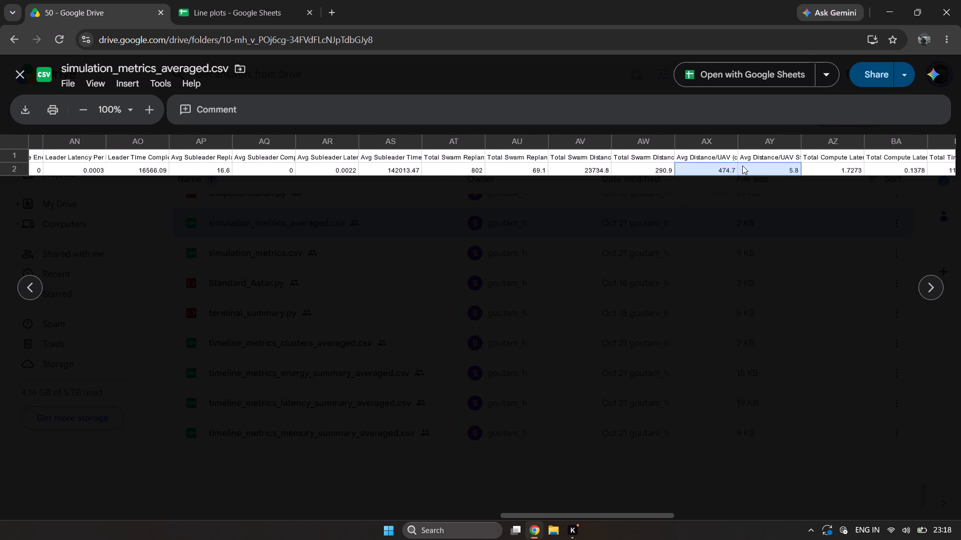
pyautogui.click(278, 0)
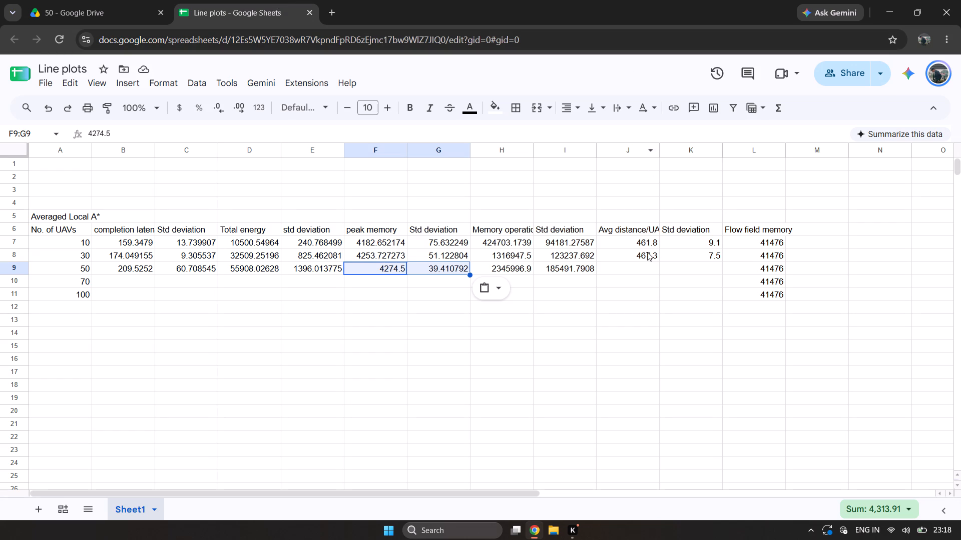
pyautogui.click(645, 264)
pyautogui.hotkey('ctrl', 'v')
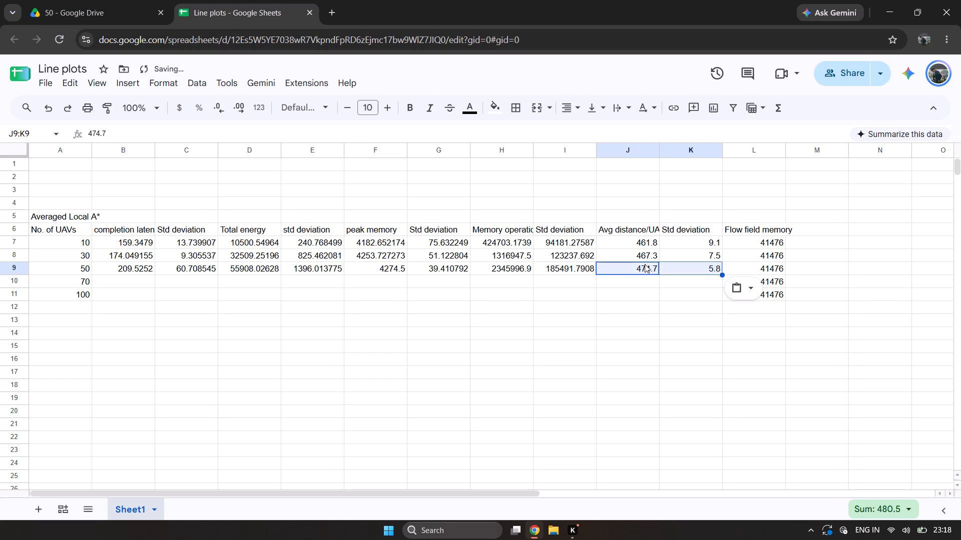
# Return to Drive, close the 50-UAV simulation metrics and open folder 70 under Local A* to reach its averaged CSV files.
pyautogui.click(109, 2)
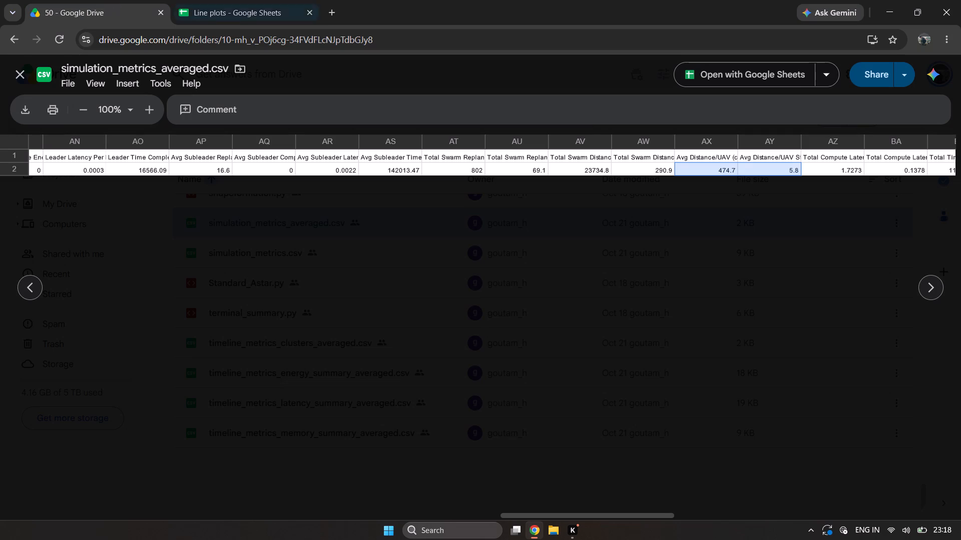
pyautogui.click(17, 75)
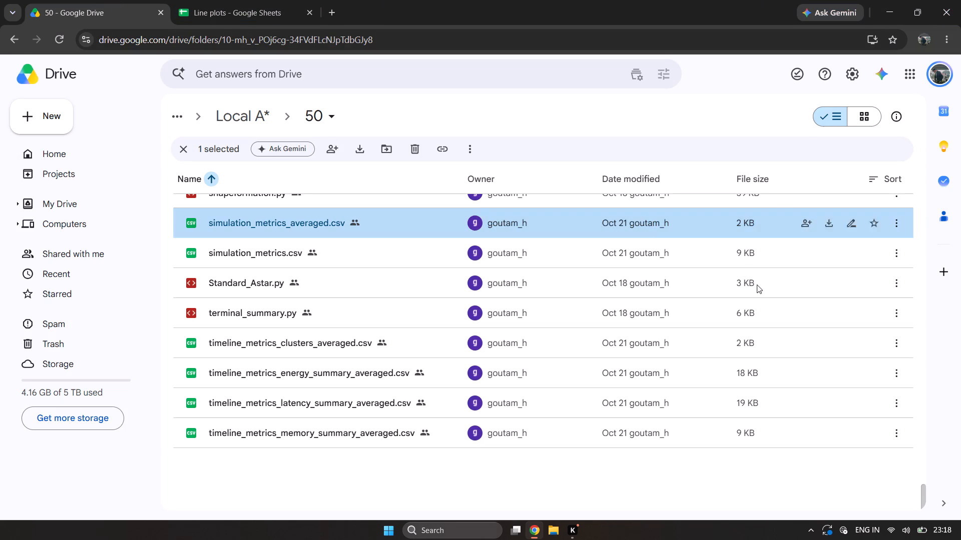
pyautogui.click(213, 0)
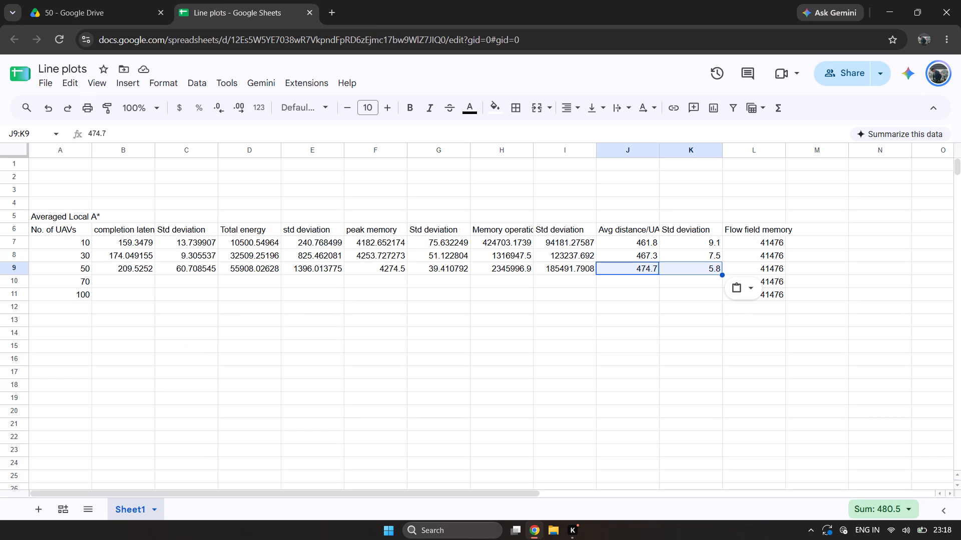
pyautogui.click(56, 0)
pyautogui.click(7, 40)
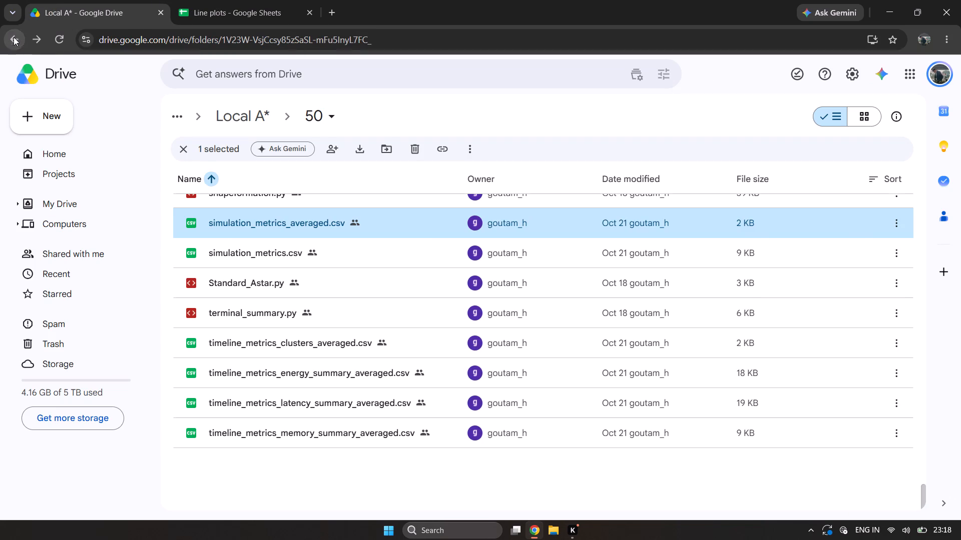
pyautogui.click(217, 0)
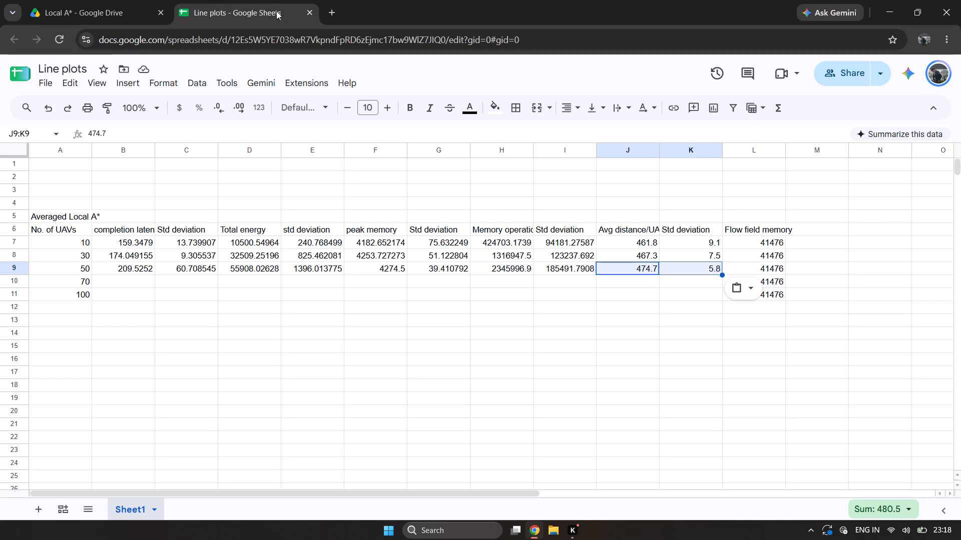
pyautogui.click(73, 0)
pyautogui.doubleClick(279, 297)
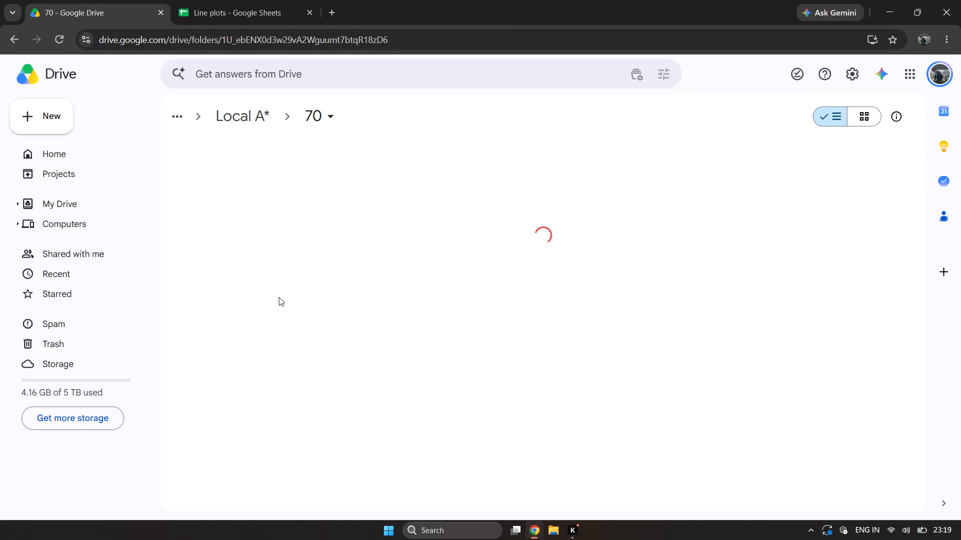
pyautogui.scroll(-20, 332, 282)
pyautogui.scroll(-4, 332, 282)
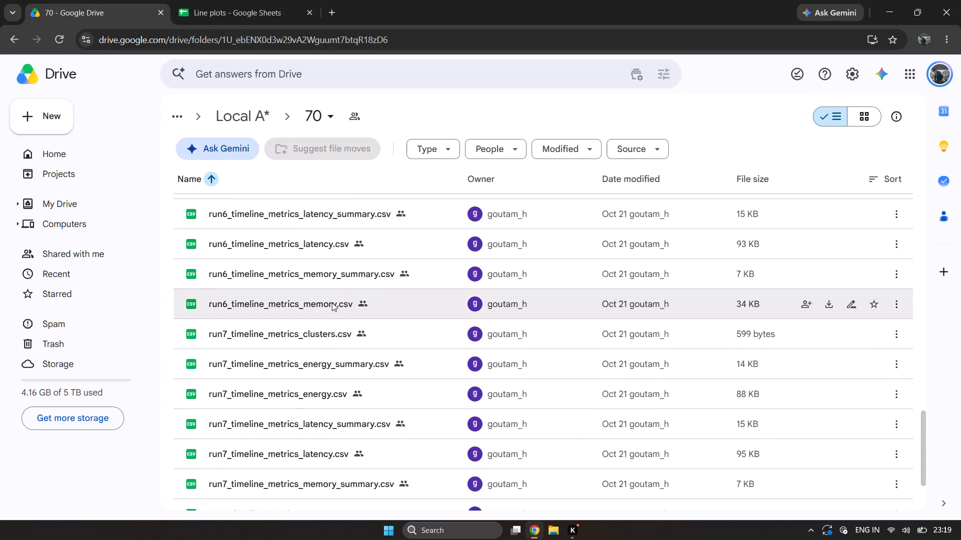
pyautogui.scroll(-20, 332, 302)
pyautogui.scroll(-20, 332, 302)
pyautogui.scroll(-5, 332, 302)
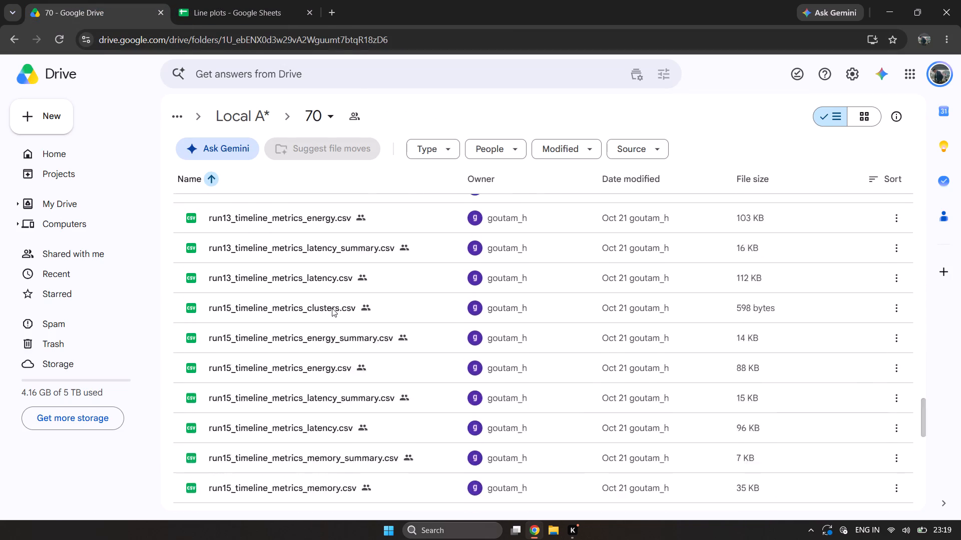
pyautogui.scroll(-20, 332, 308)
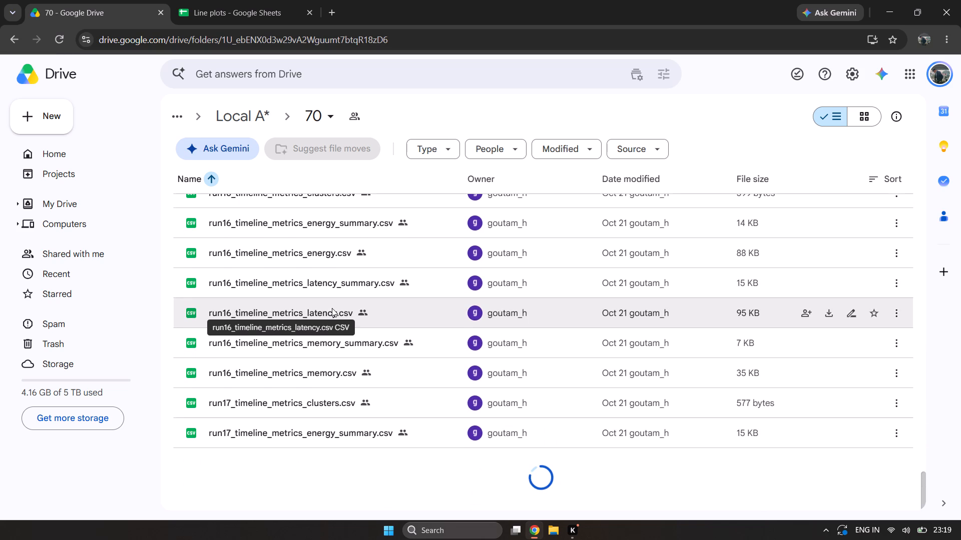
pyautogui.scroll(-20, 332, 308)
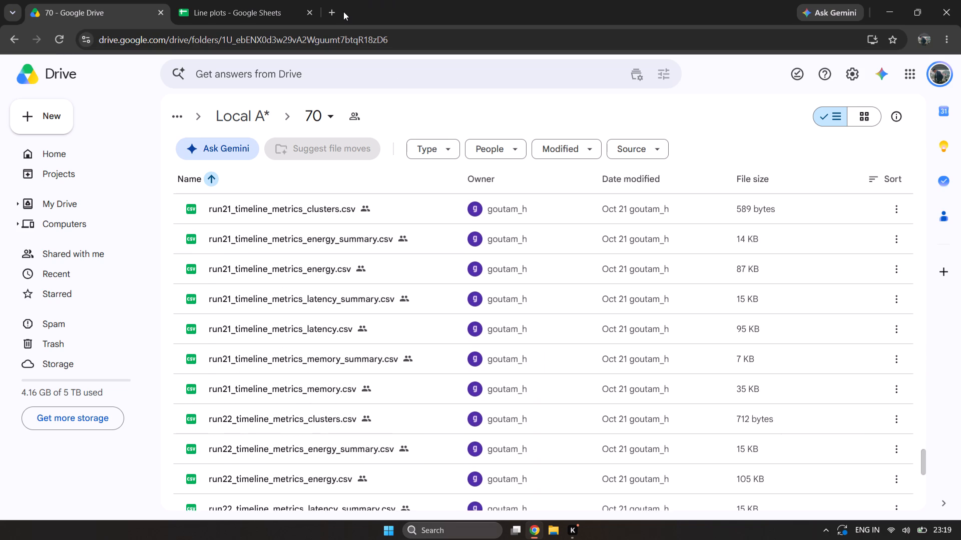
# Open YouTube Music in a new browser tab through a Google search for yt music.
pyautogui.click(343, 11)
pyautogui.click(336, 12)
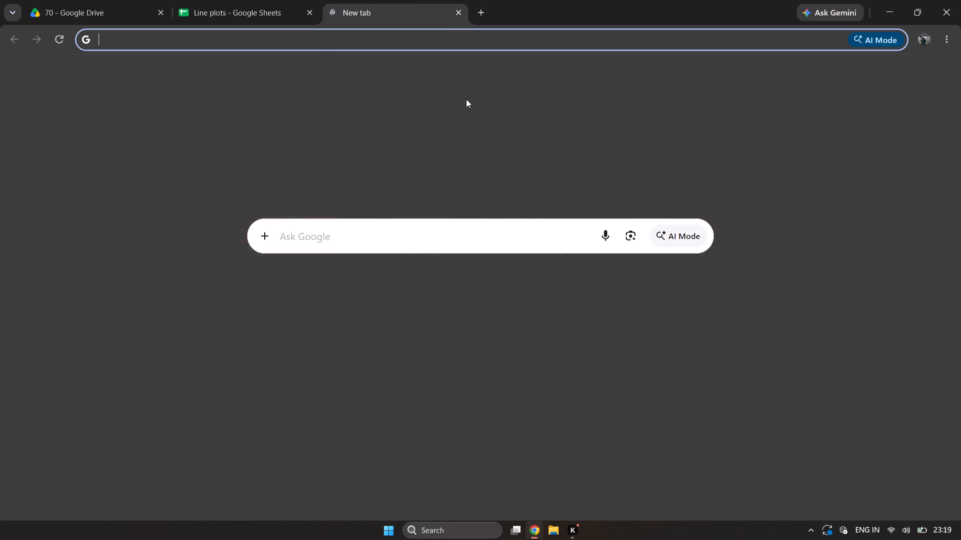
pyautogui.click(351, 256)
pyautogui.click(353, 235)
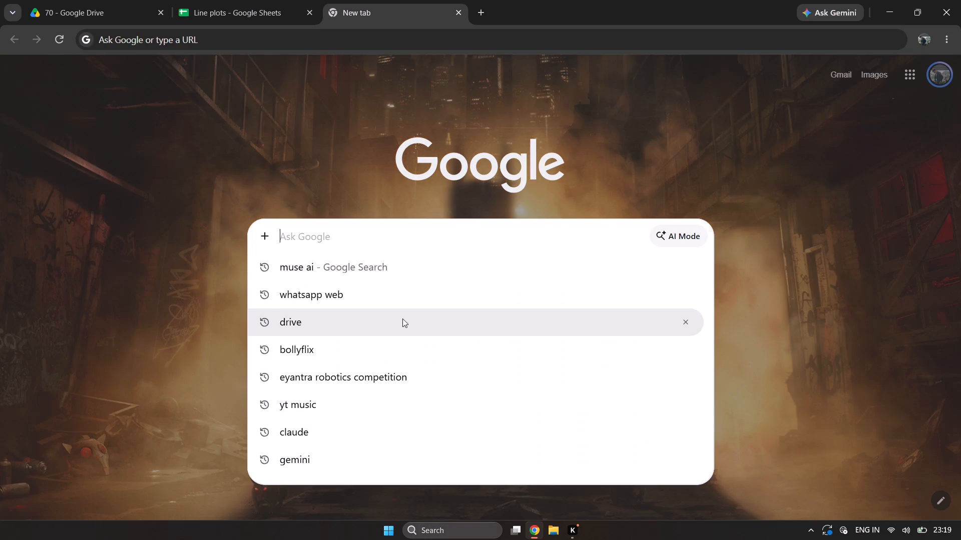
pyautogui.click(330, 404)
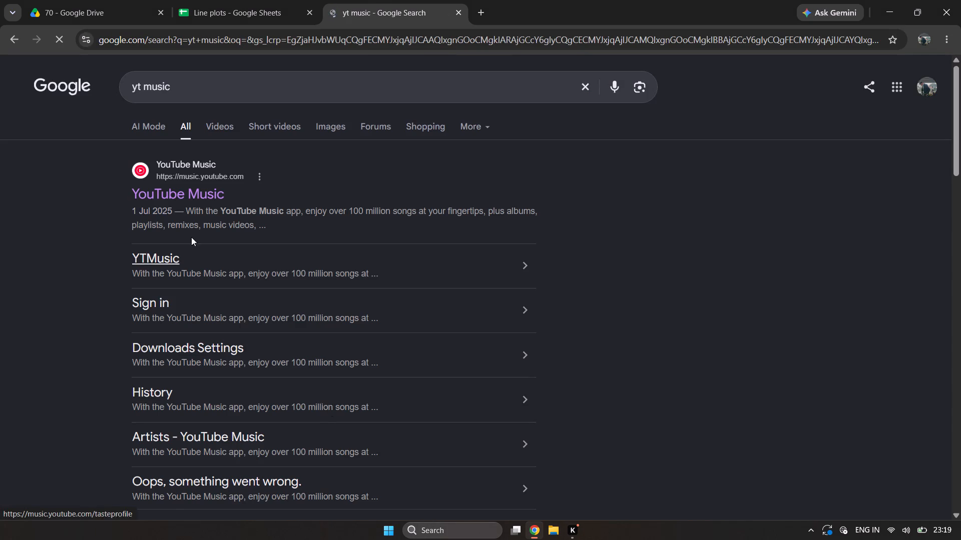
pyautogui.click(184, 205)
pyautogui.click(185, 196)
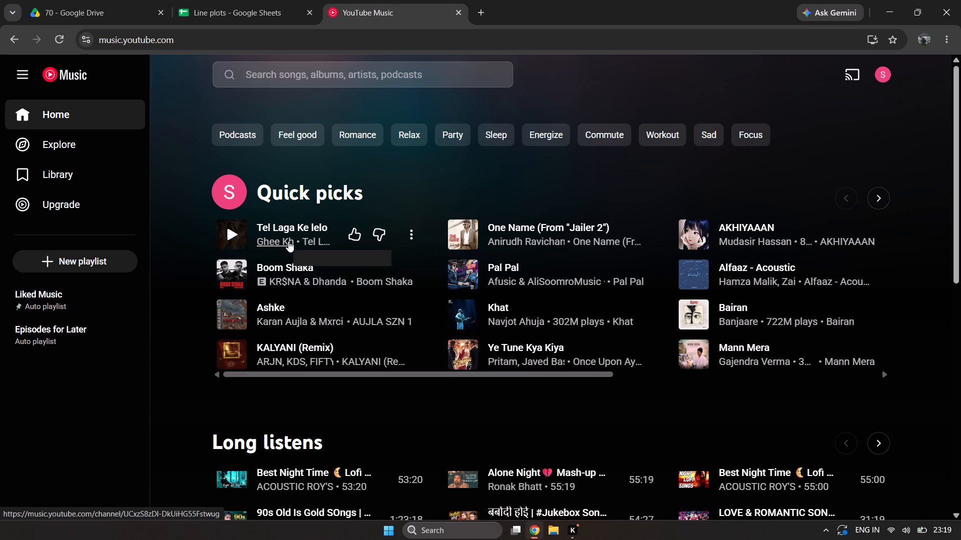
# Switch the YouTube Music account to the ThE DEvil channel.
pyautogui.moveTo(582, 193); pyautogui.dragTo(613, 196)
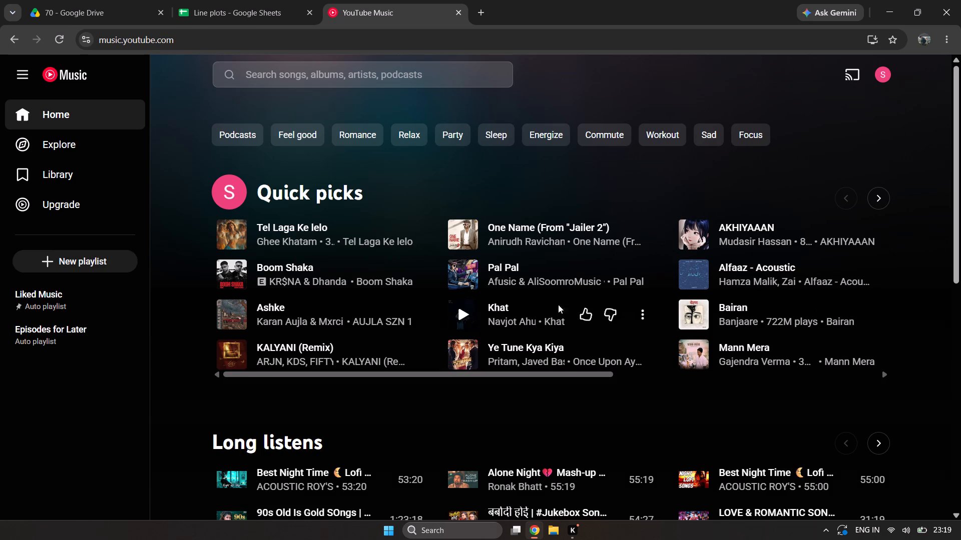
pyautogui.click(70, 111)
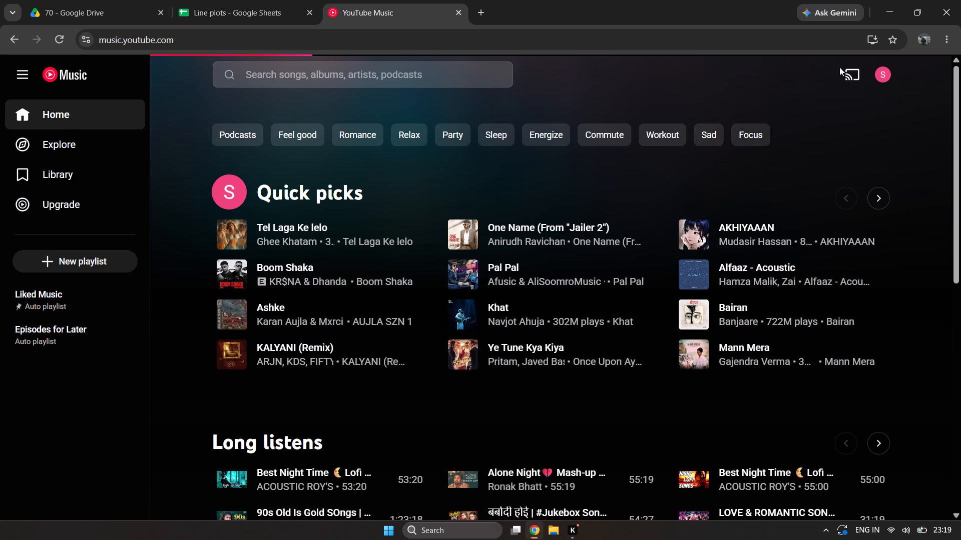
pyautogui.click(878, 77)
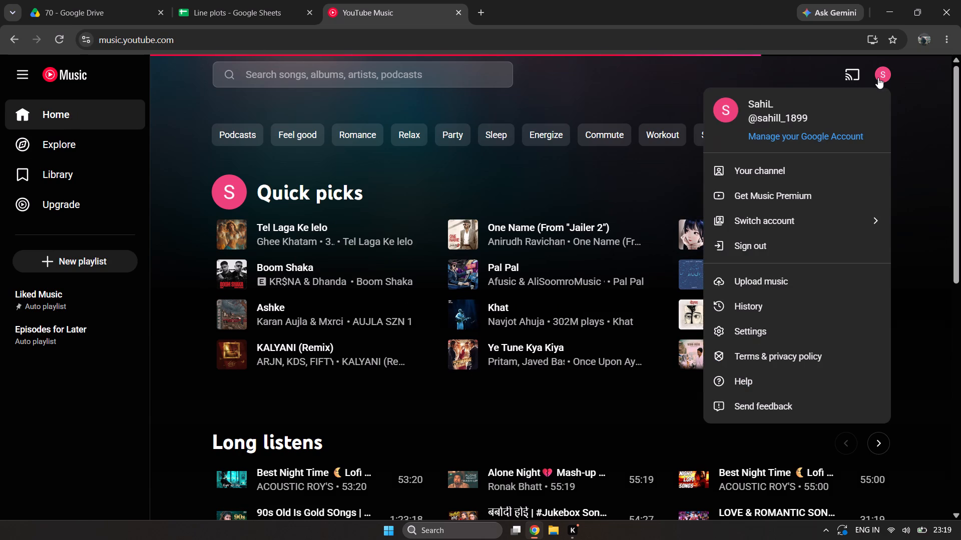
pyautogui.click(878, 77)
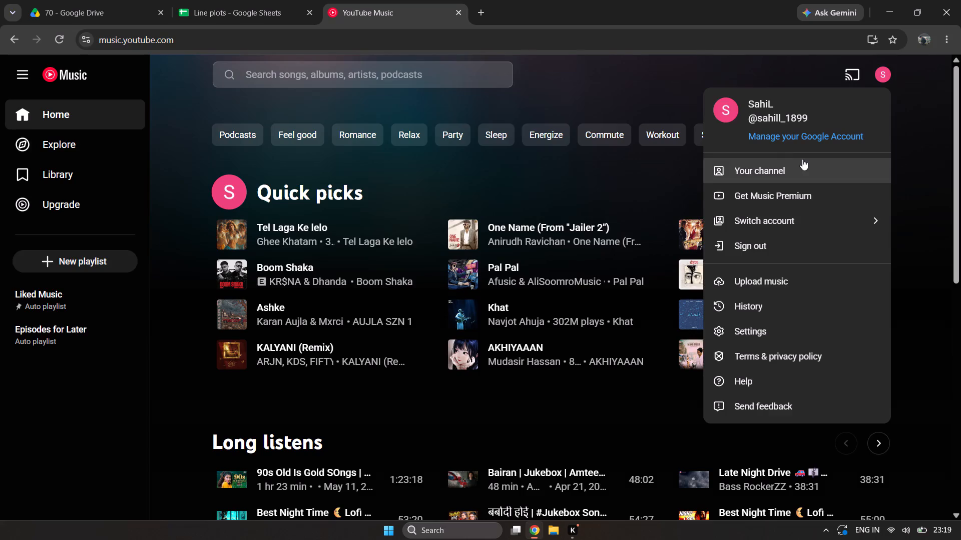
pyautogui.click(781, 213)
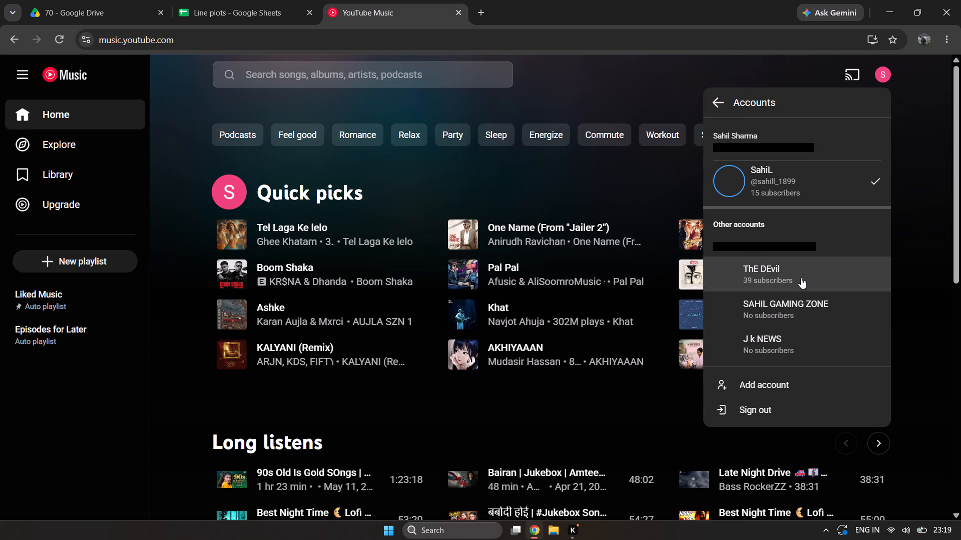
pyautogui.click(800, 278)
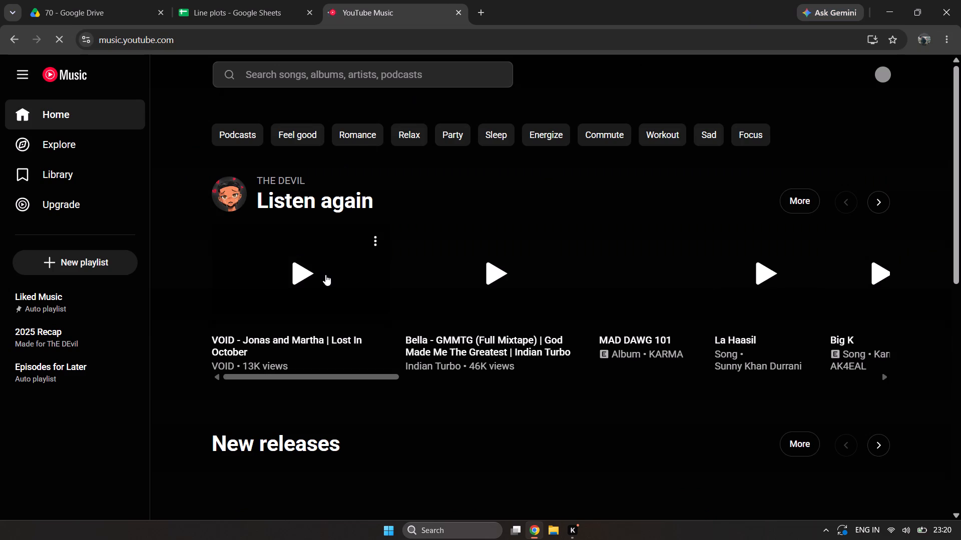
# Play "VOID - Jonas and Martha | Lost In October" from Listen again on YouTube Music and skip the ad.
pyautogui.scroll(-2, 338, 276)
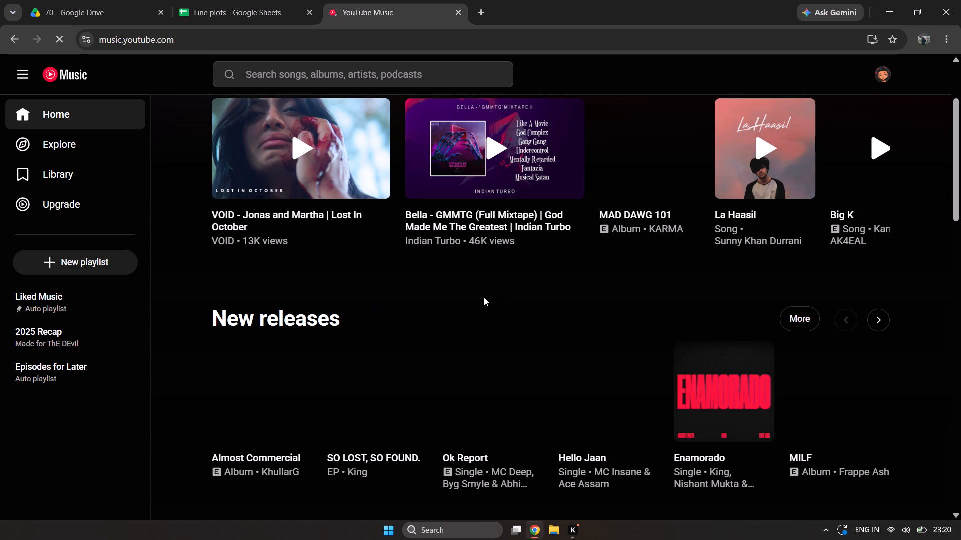
pyautogui.scroll(-1, 351, 373)
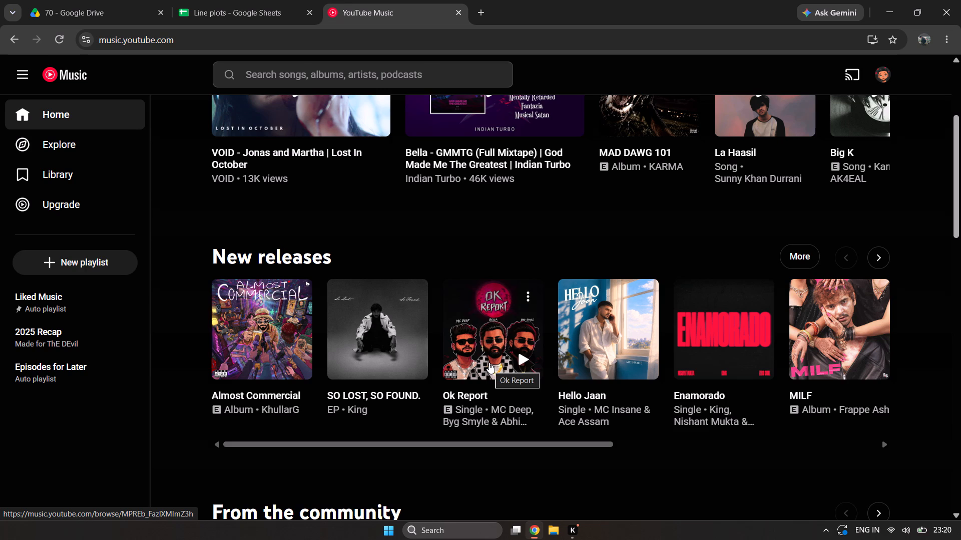
pyautogui.scroll(1, 424, 246)
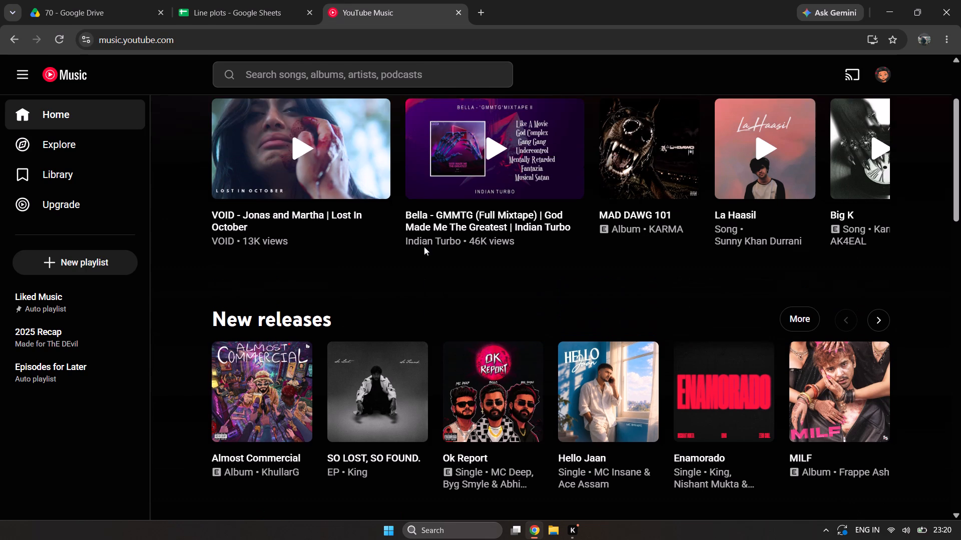
pyautogui.click(290, 149)
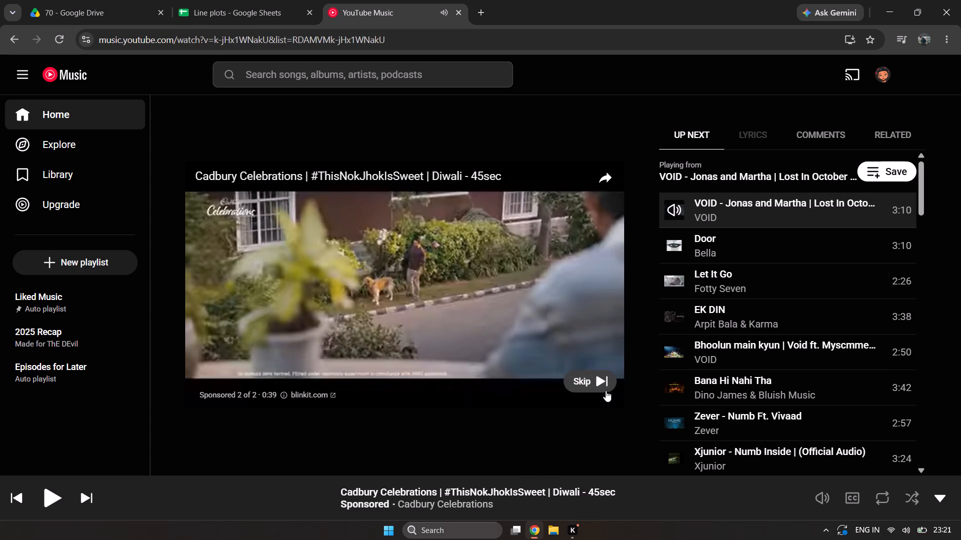
pyautogui.click(606, 386)
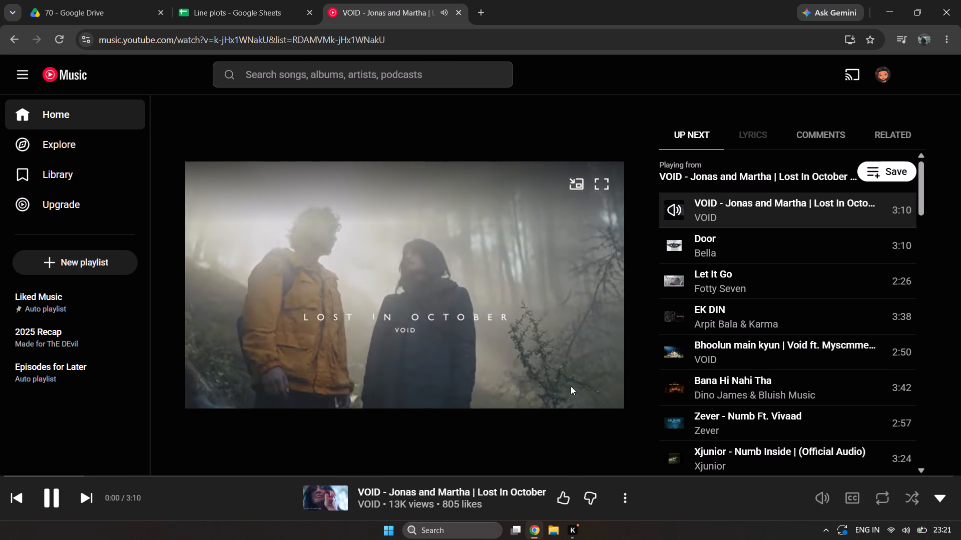
# Switch back to Drive and open timeline_metrics_latency_summary_averaged.csv in the Local A* folder 70.
pyautogui.click(253, 0)
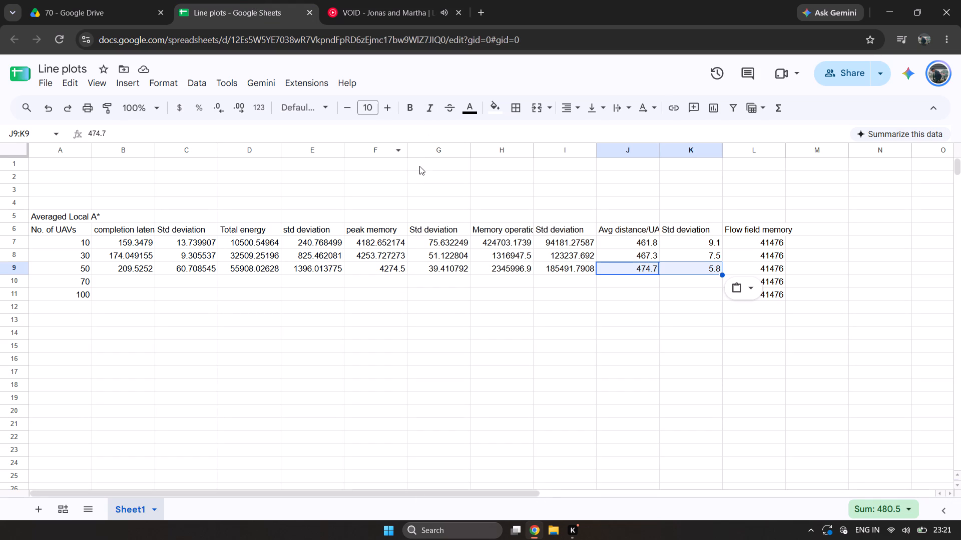
pyautogui.click(94, 0)
pyautogui.click(280, 0)
pyautogui.click(102, 0)
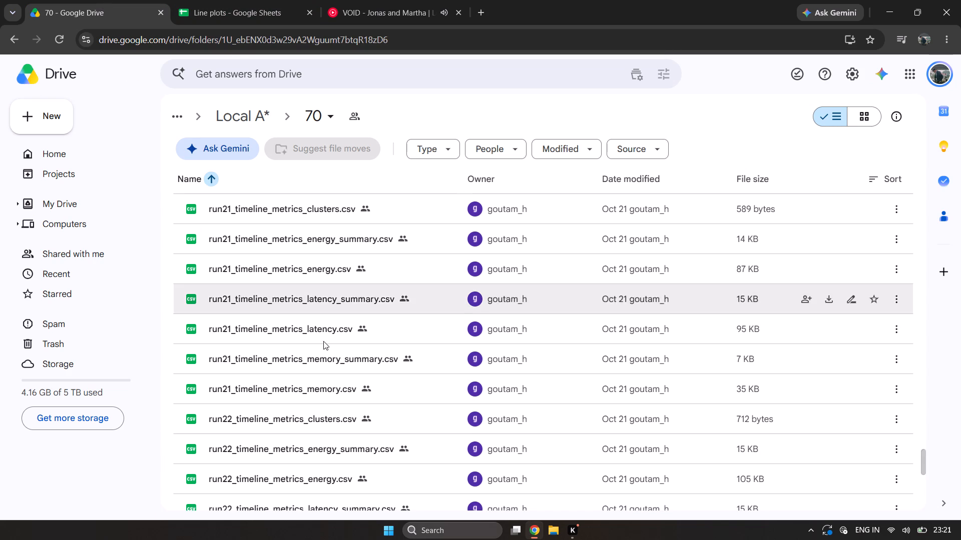
pyautogui.scroll(-20, 323, 343)
pyautogui.scroll(-5, 323, 343)
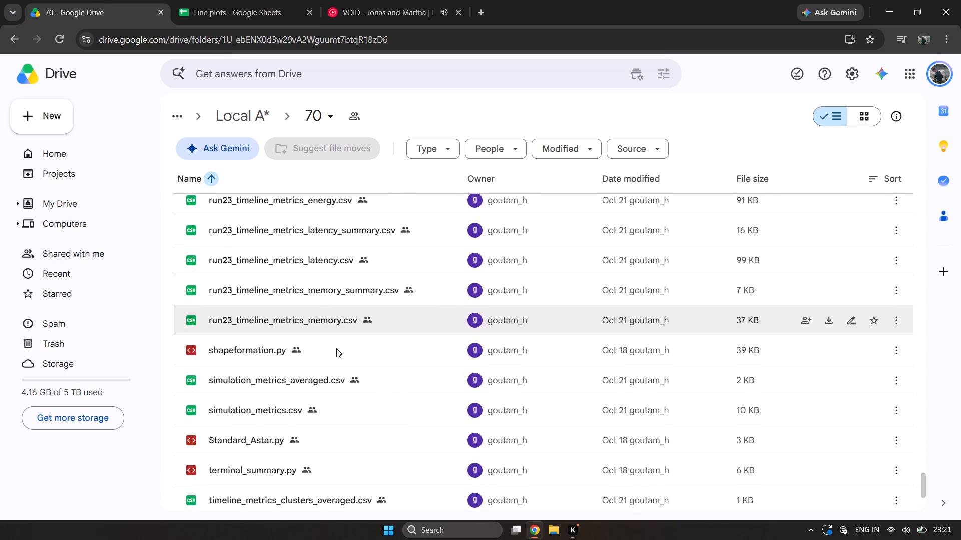
pyautogui.scroll(-8, 336, 348)
pyautogui.doubleClick(341, 396)
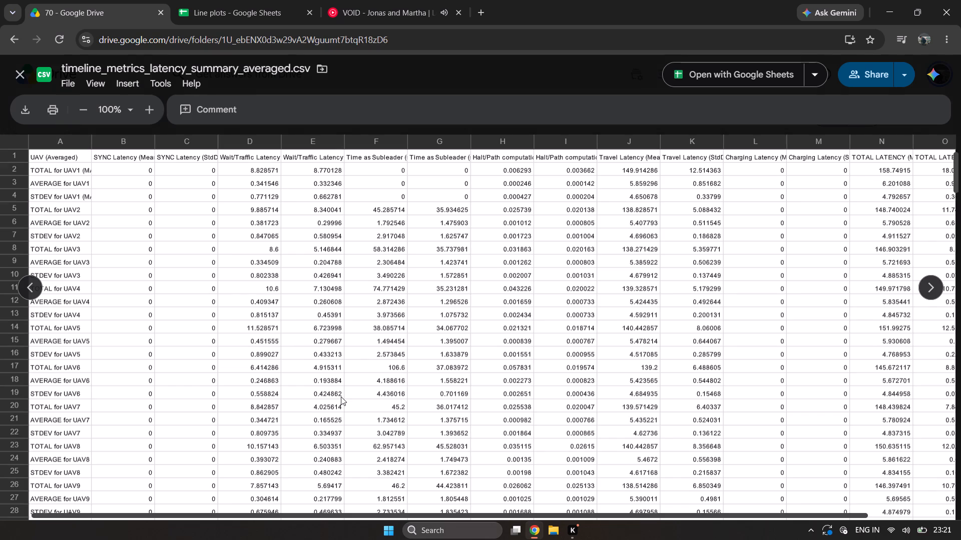
# Copy the max individual latency 209.871043 and 25.50672 from B216:C216 of the latency summary into cells B10:C10 of Line plots.
pyautogui.scroll(-3, 368, 383)
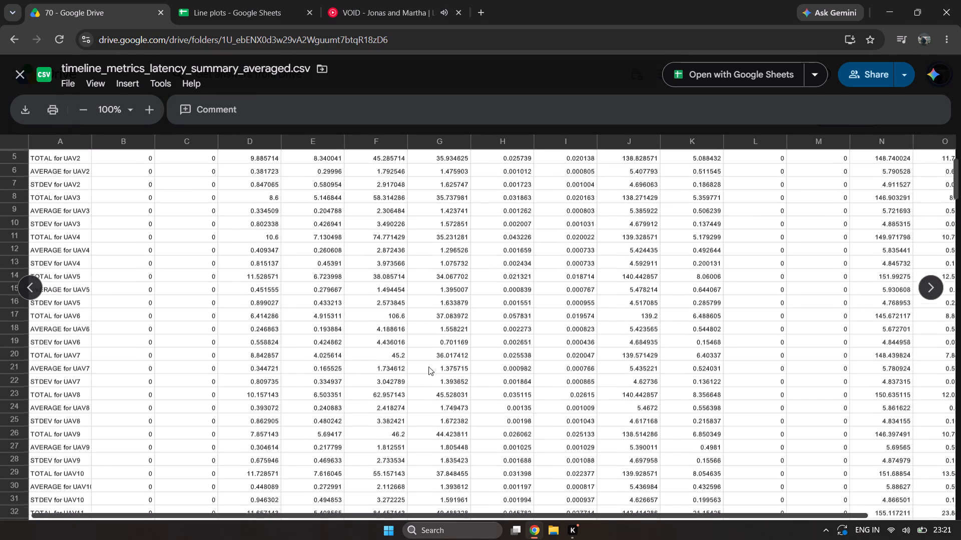
pyautogui.scroll(-20, 428, 366)
pyautogui.scroll(-4, 319, 386)
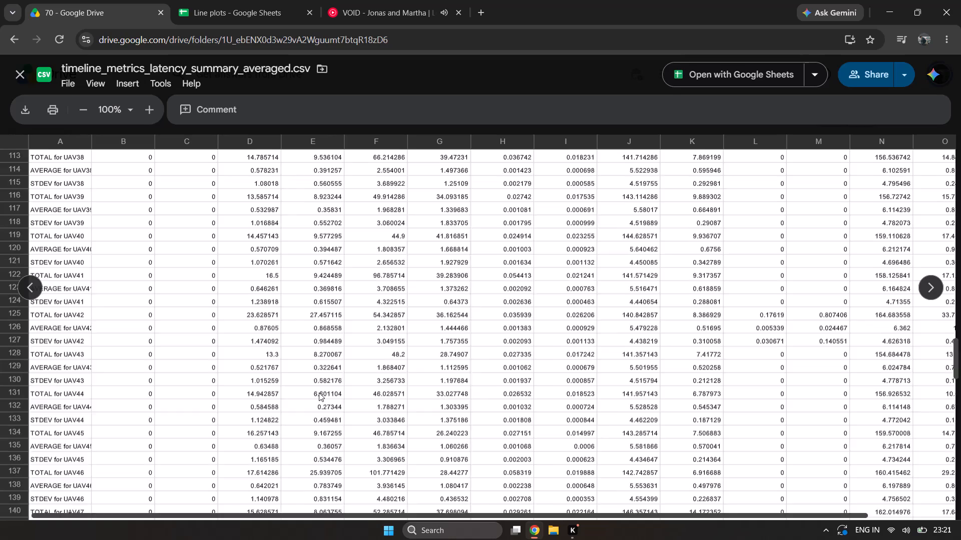
pyautogui.scroll(-20, 319, 392)
pyautogui.scroll(-6, 319, 392)
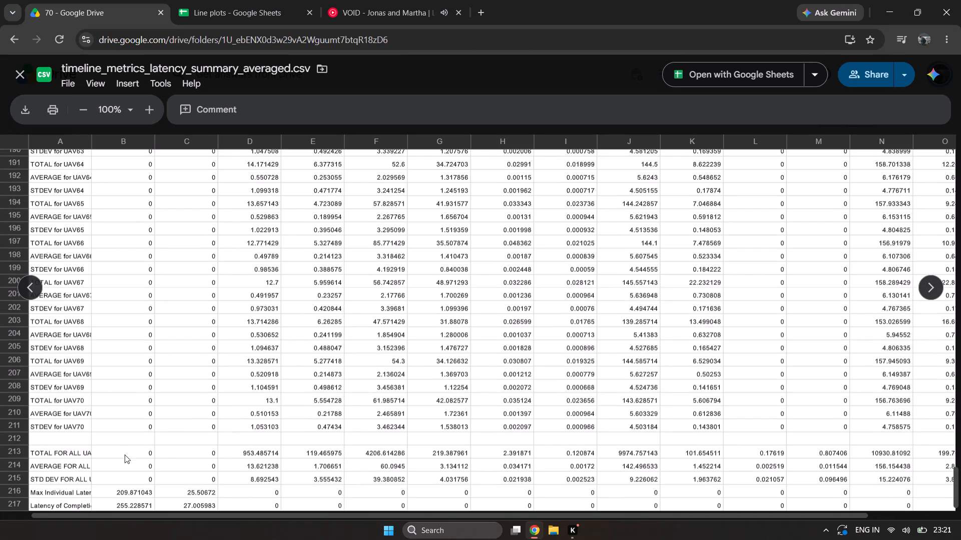
pyautogui.moveTo(123, 495); pyautogui.dragTo(197, 493)
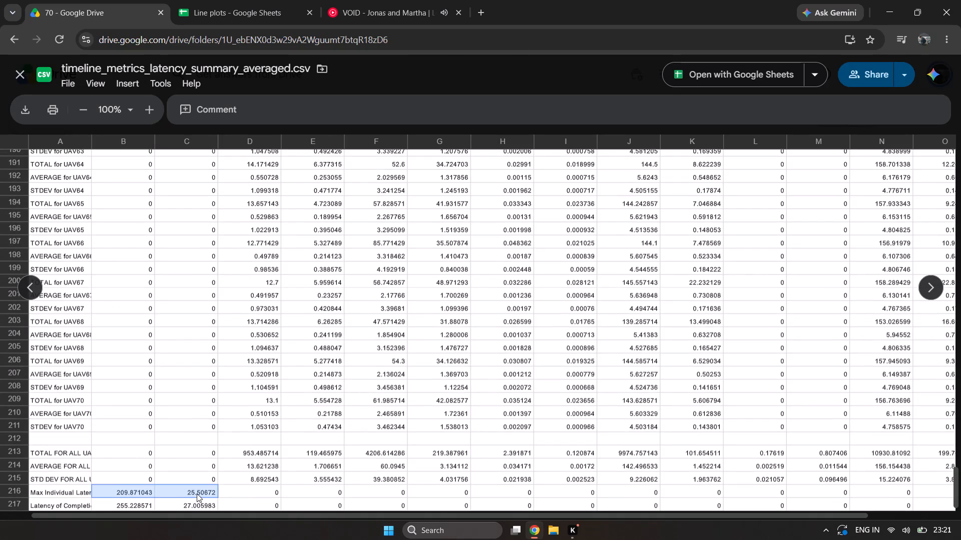
pyautogui.hotkey('ctrl', 'c')
pyautogui.click(260, 0)
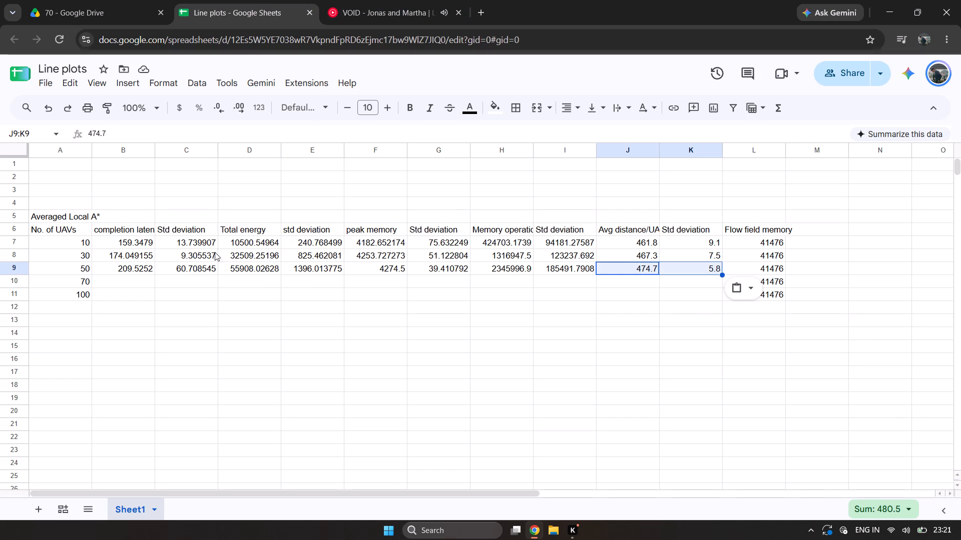
pyautogui.click(149, 277)
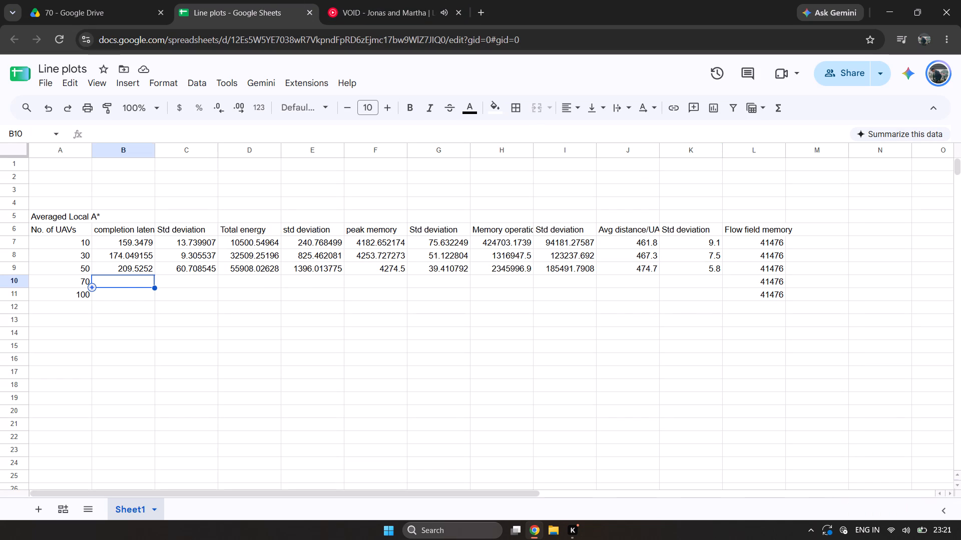
pyautogui.hotkey('ctrl', 'v')
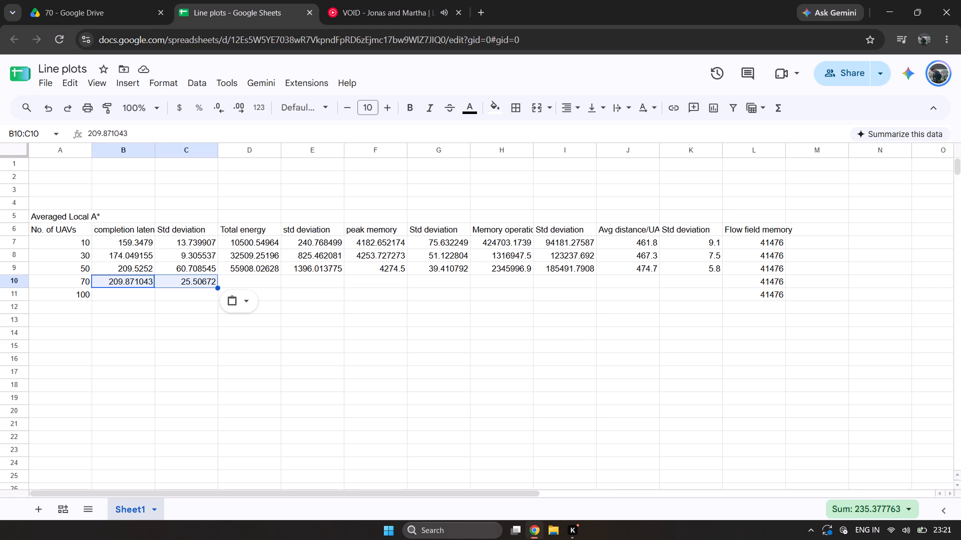
# Open the 70-UAV averaged energy summary and copy its total energy 78581.6725 and 1460.729082 from L213:M213 into D10:E10 of Line plots.
pyautogui.click(126, 0)
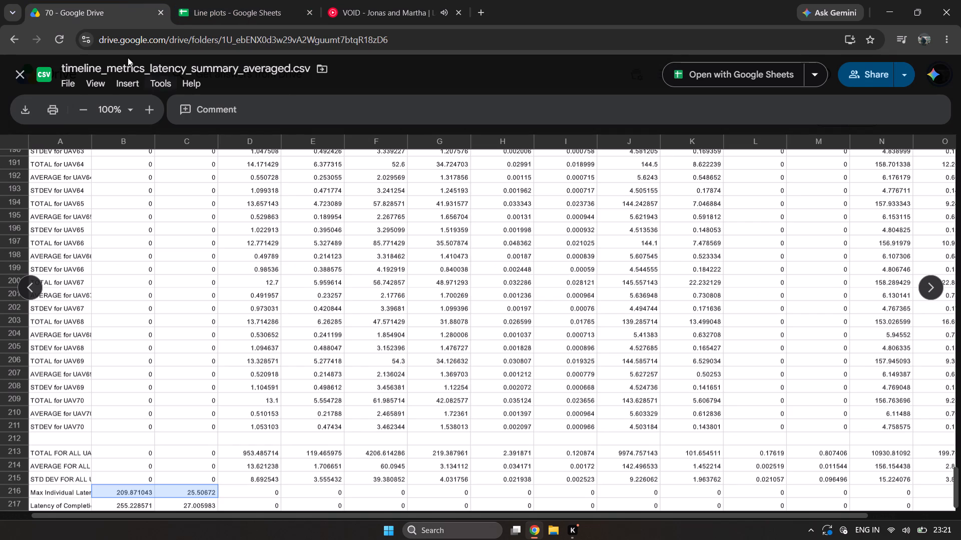
pyautogui.click(33, 75)
pyautogui.doubleClick(321, 363)
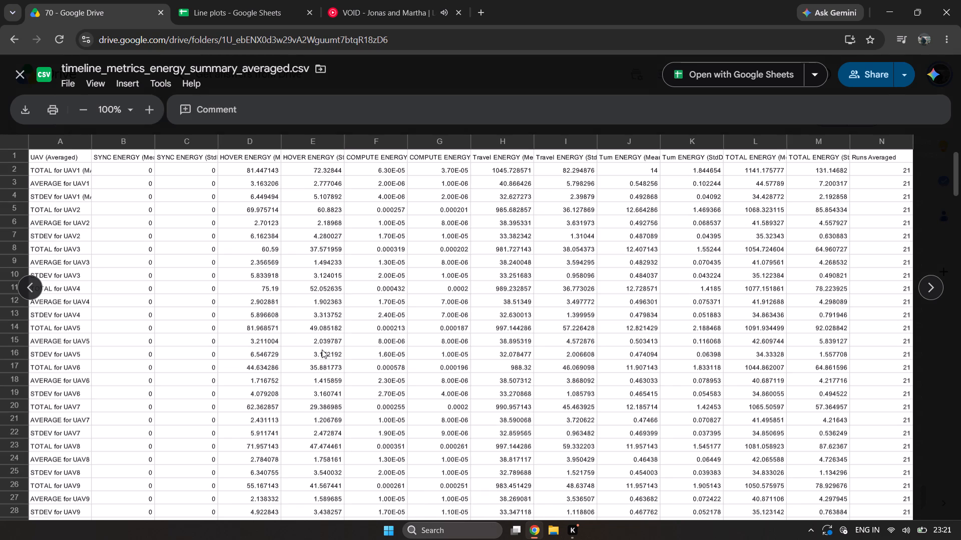
pyautogui.scroll(-20, 431, 380)
pyautogui.scroll(-3, 431, 380)
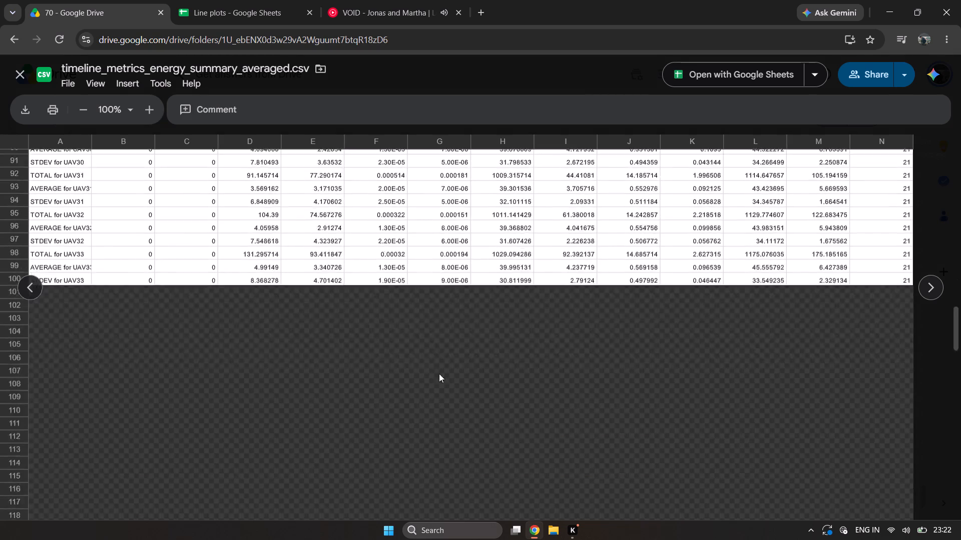
pyautogui.scroll(-20, 439, 373)
pyautogui.scroll(-20, 439, 373)
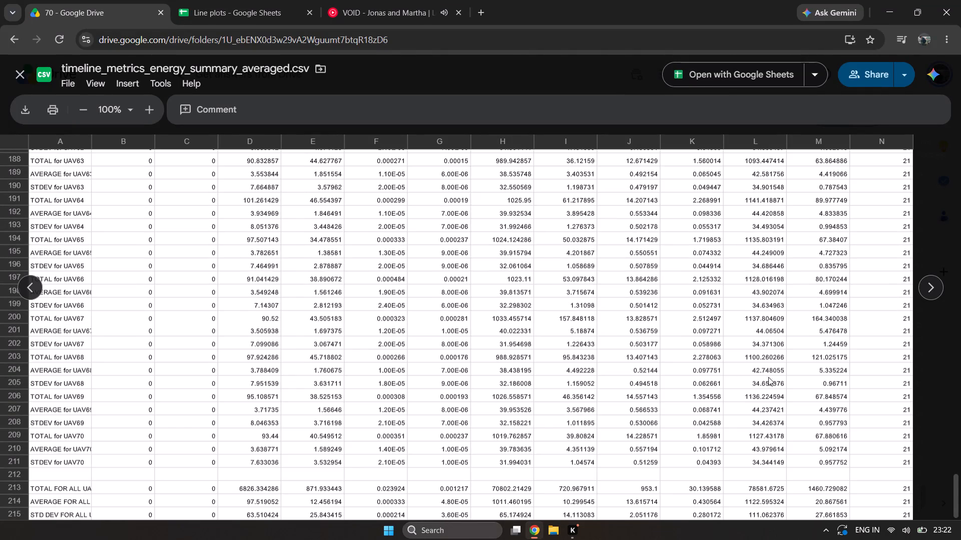
pyautogui.moveTo(782, 489); pyautogui.dragTo(808, 489)
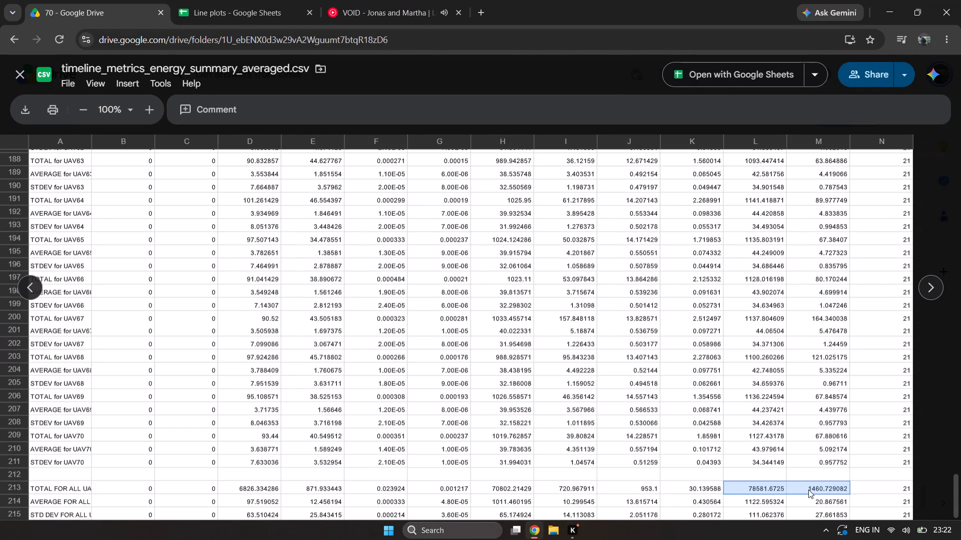
pyautogui.hotkey('ctrl', 'c')
pyautogui.click(227, 0)
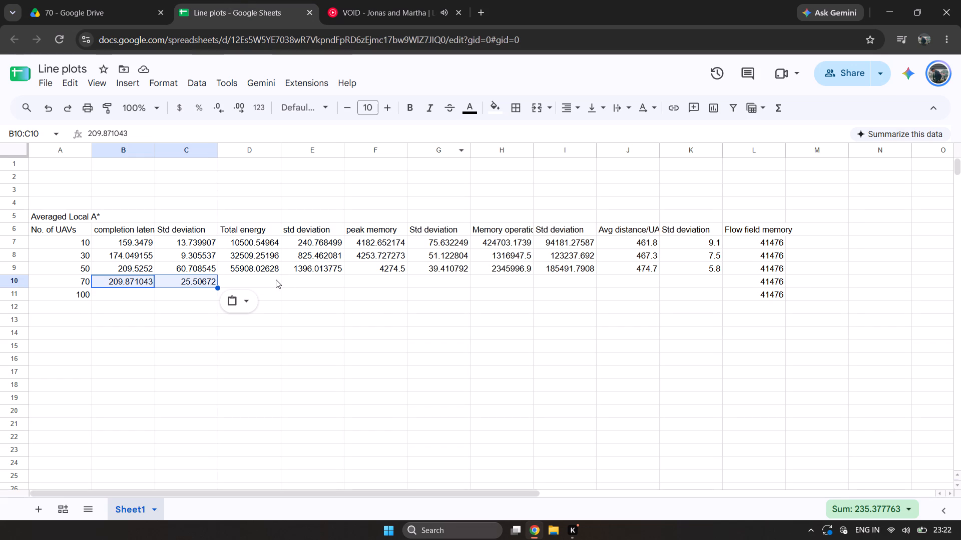
pyautogui.click(273, 281)
pyautogui.hotkey('ctrl', 'v')
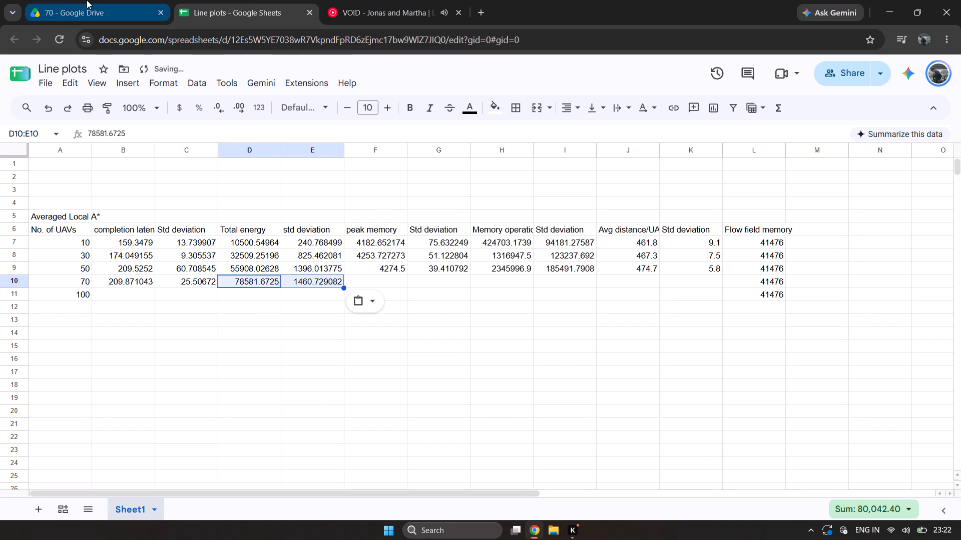
# Open the 70-UAV averaged memory summary and copy the totals 3248627.143 and 161995.3003 from B213:C213 into H10:I10 of Line plots.
pyautogui.click(87, 0)
pyautogui.click(19, 73)
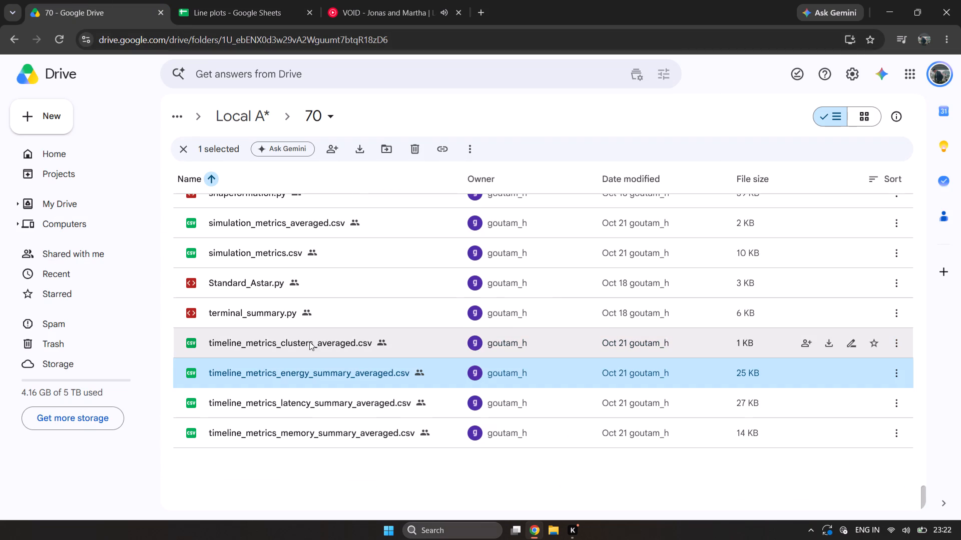
pyautogui.doubleClick(299, 424)
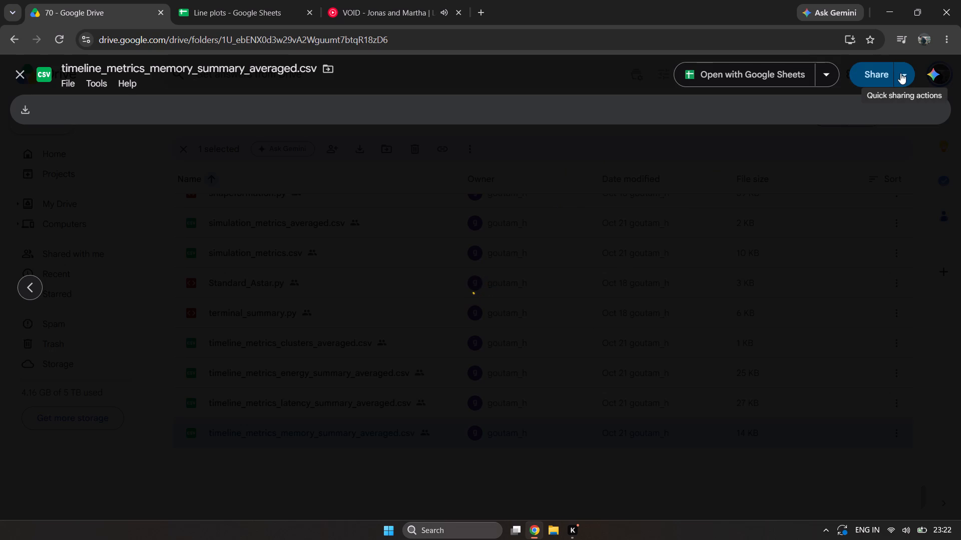
pyautogui.scroll(-5, 401, 335)
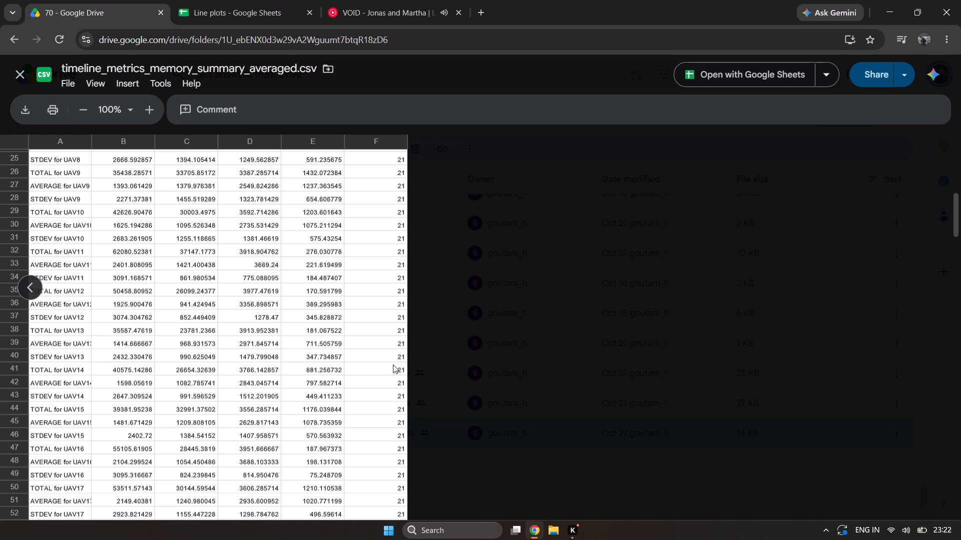
pyautogui.scroll(-2, 384, 378)
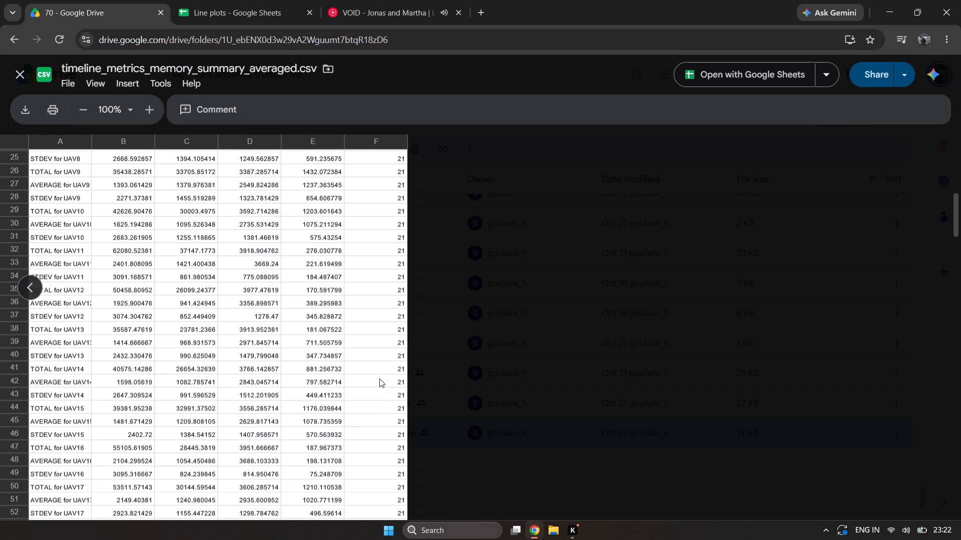
pyautogui.scroll(-20, 379, 378)
pyautogui.scroll(-20, 379, 378)
pyautogui.scroll(-16, 379, 378)
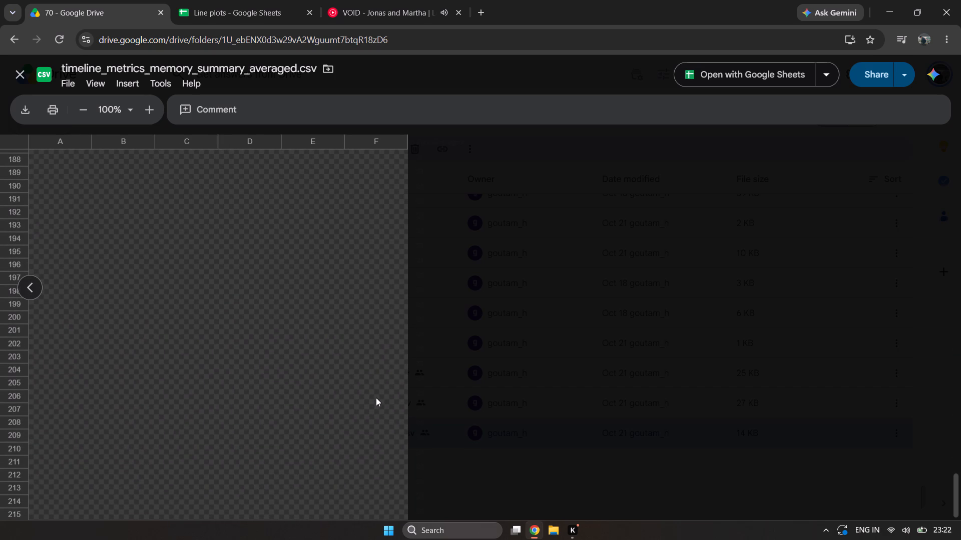
pyautogui.scroll(-7, 376, 397)
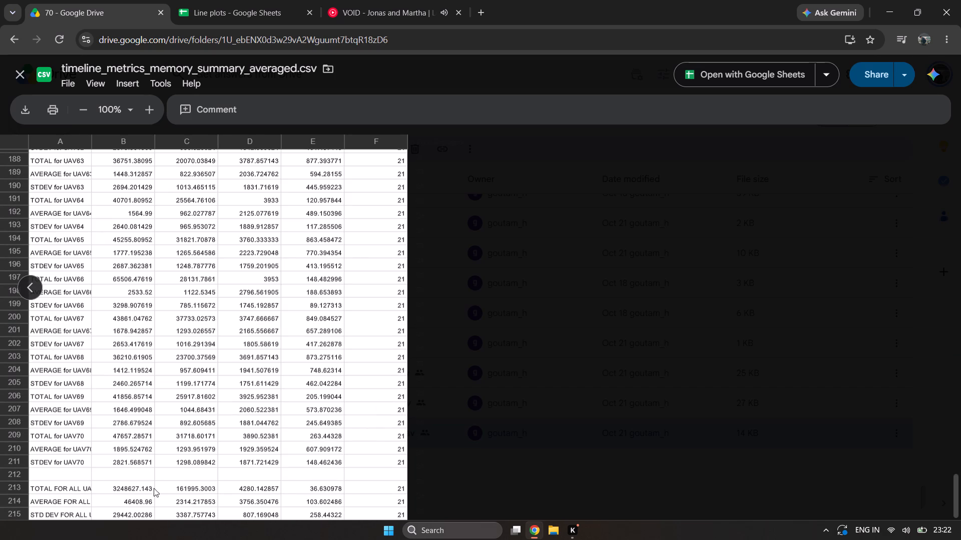
pyautogui.moveTo(121, 484); pyautogui.dragTo(195, 493)
pyautogui.hotkey('ctrl', 'c')
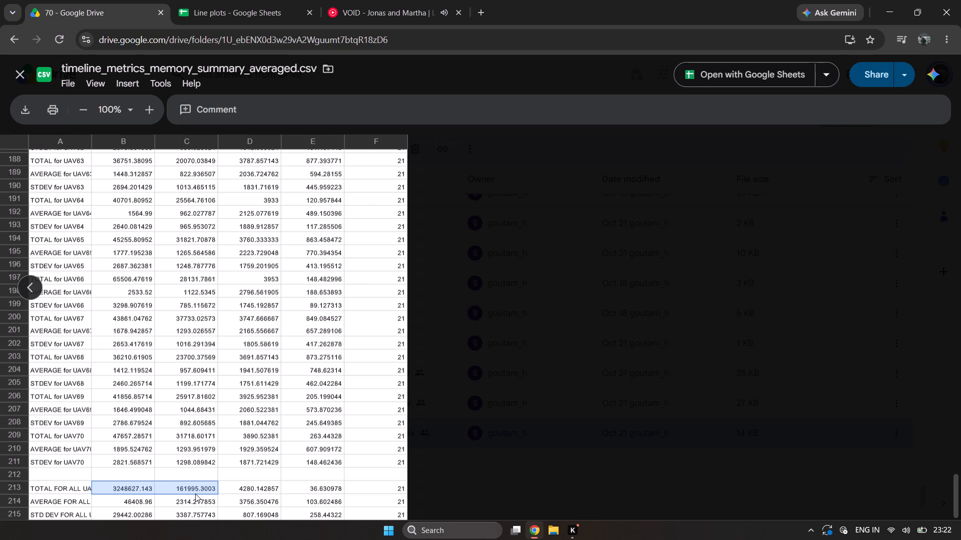
pyautogui.click(222, 0)
pyautogui.click(488, 284)
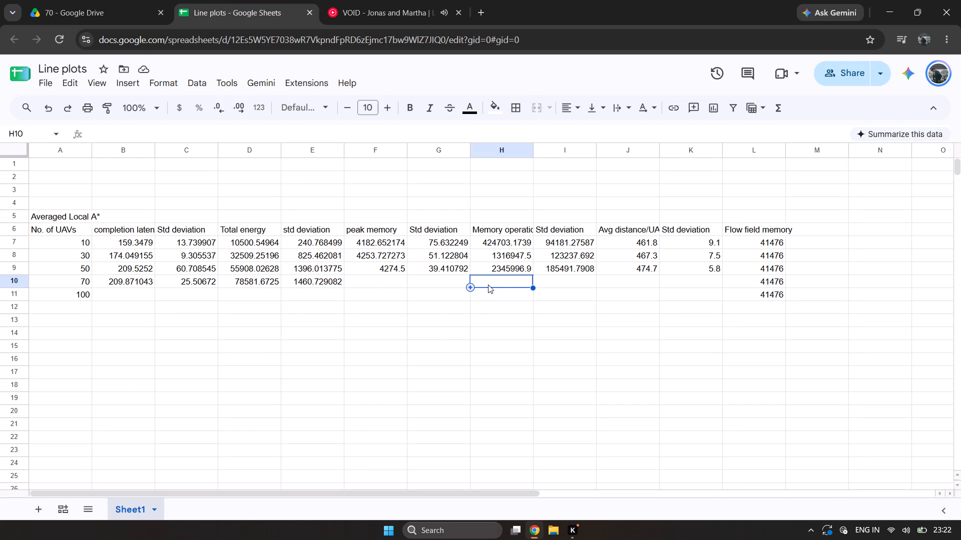
pyautogui.hotkey('ctrl', 'v')
# Copy the 70-UAV peak memory values 4280.142857 and 36.630978 from D213:E213 of the memory summary into F10:G10 of Line plots.
pyautogui.click(128, 11)
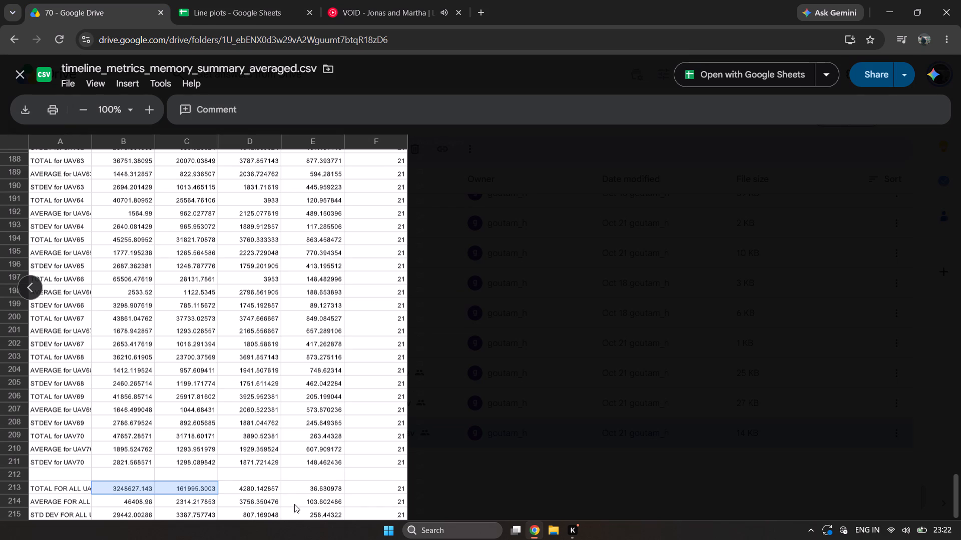
pyautogui.moveTo(270, 488); pyautogui.dragTo(304, 486)
pyautogui.hotkey('ctrl', 'c')
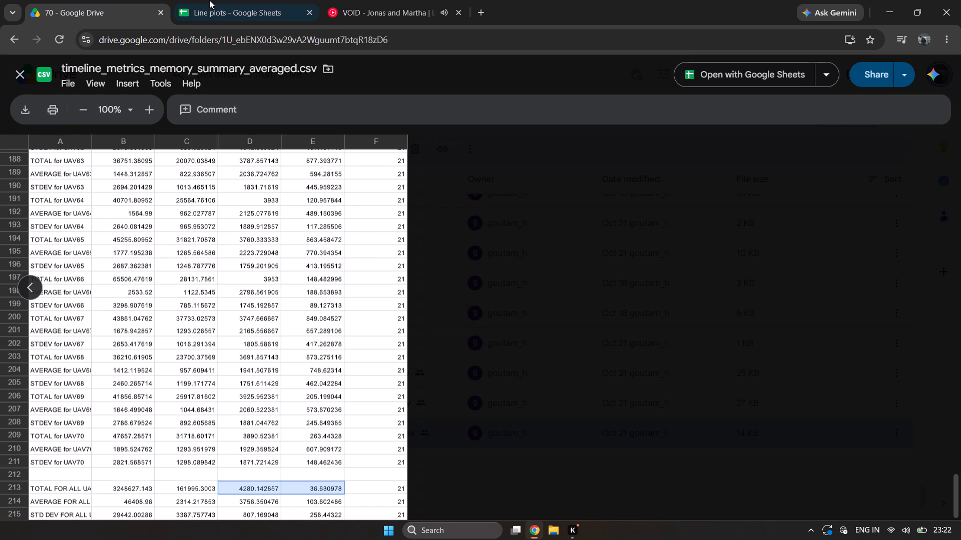
pyautogui.click(209, 0)
pyautogui.click(390, 283)
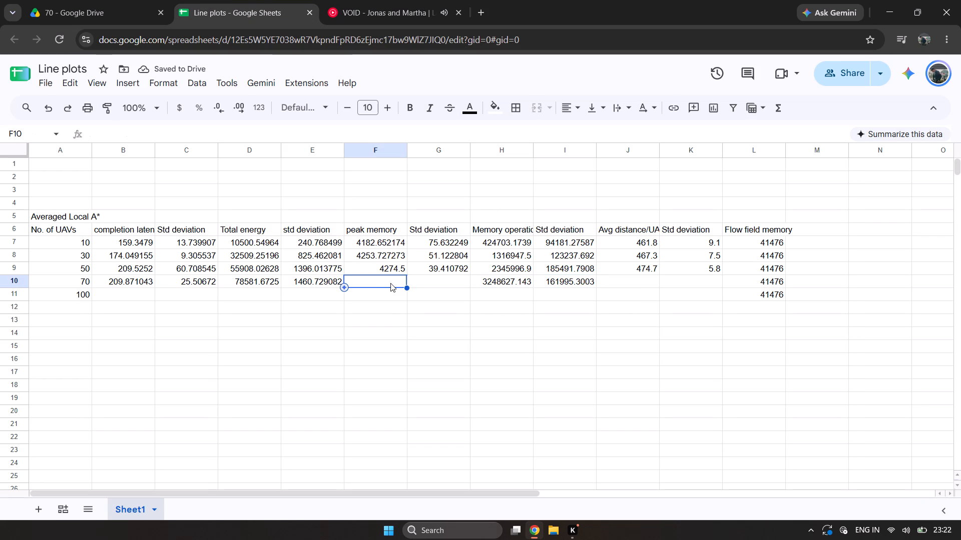
pyautogui.hotkey('ctrl', 'v')
# Return to Drive, close the memory summary and open simulation_metrics_averaged.csv in the Local A* folder 70.
pyautogui.click(127, 0)
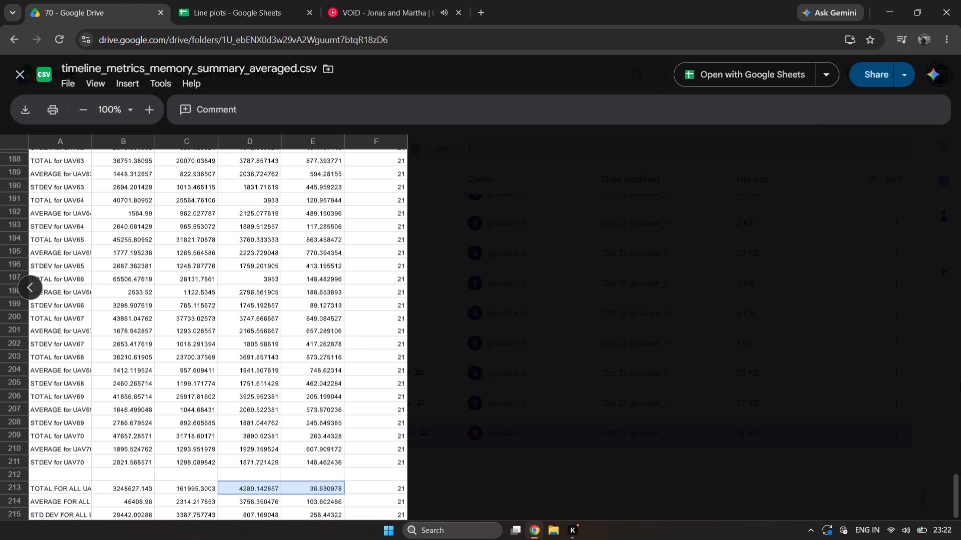
pyautogui.click(17, 75)
pyautogui.doubleClick(246, 220)
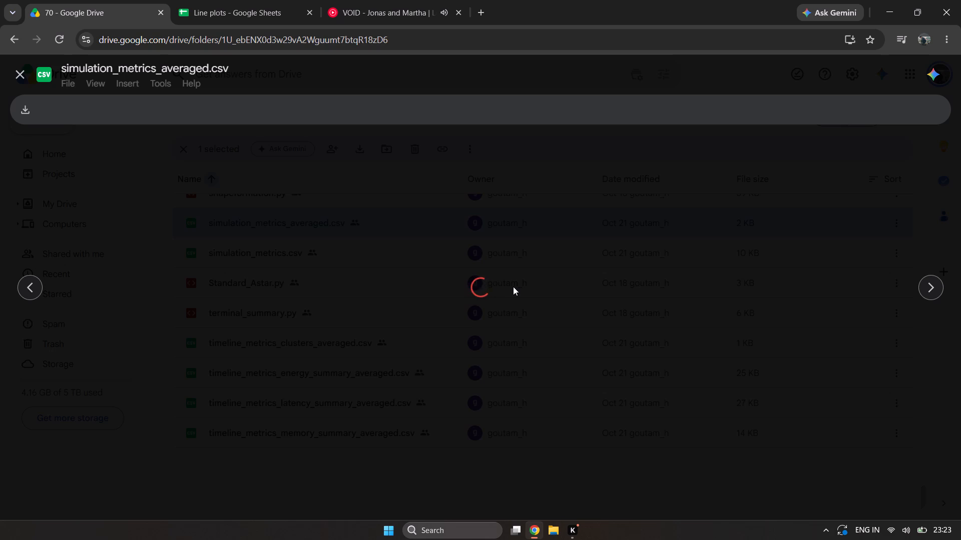
pyautogui.rightClick(513, 286)
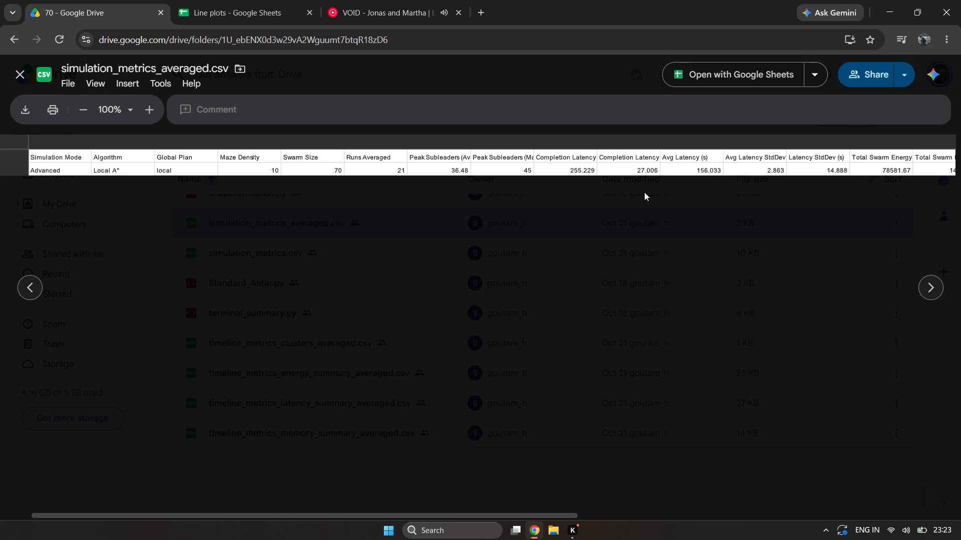
# Copy the average distance per UAV 474.9 and its deviation 4.8 from AX2:AY2 of the simulation metrics into J10:K10 of Line plots.
pyautogui.hscroll(-8, 644, 192)
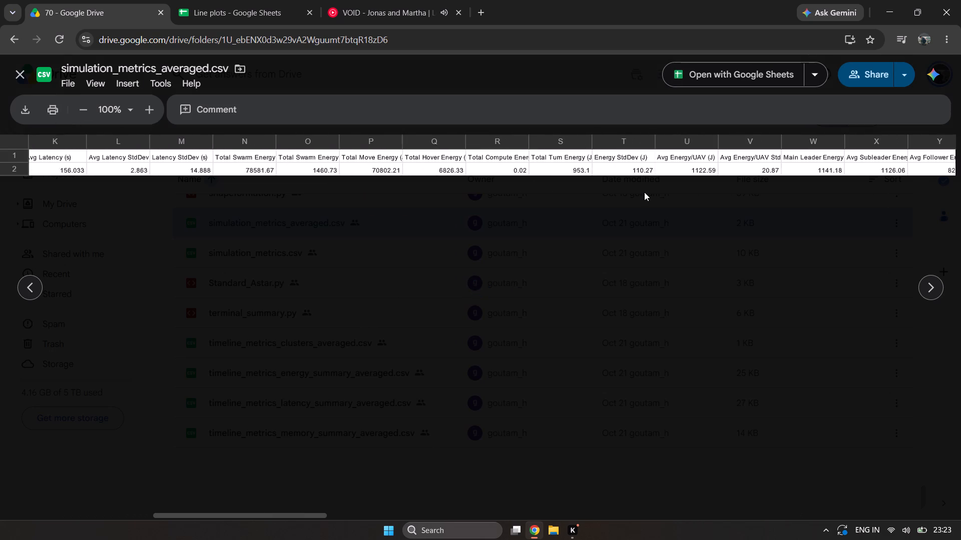
pyautogui.hscroll(-7, 644, 192)
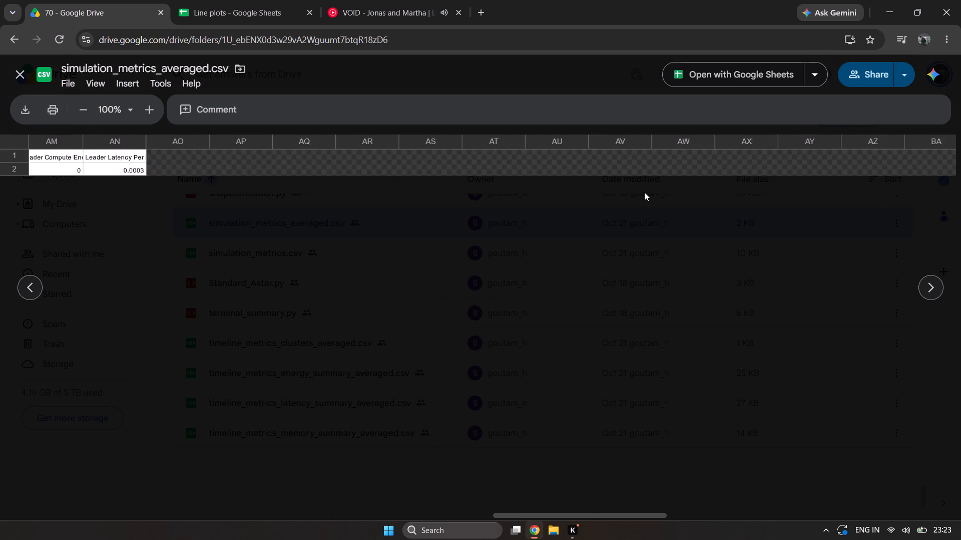
pyautogui.hscroll(-1, 644, 192)
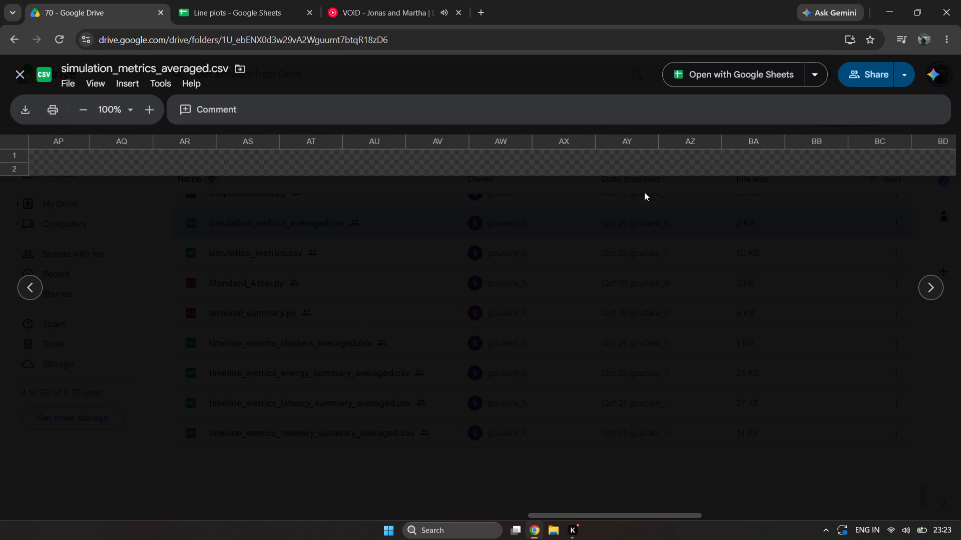
pyautogui.hscroll(1, 644, 192)
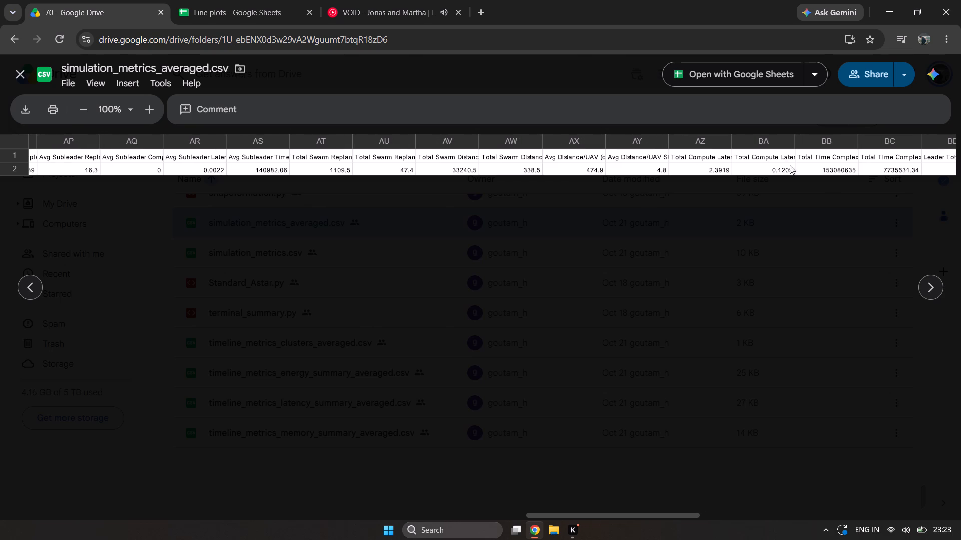
pyautogui.moveTo(582, 170); pyautogui.dragTo(606, 165)
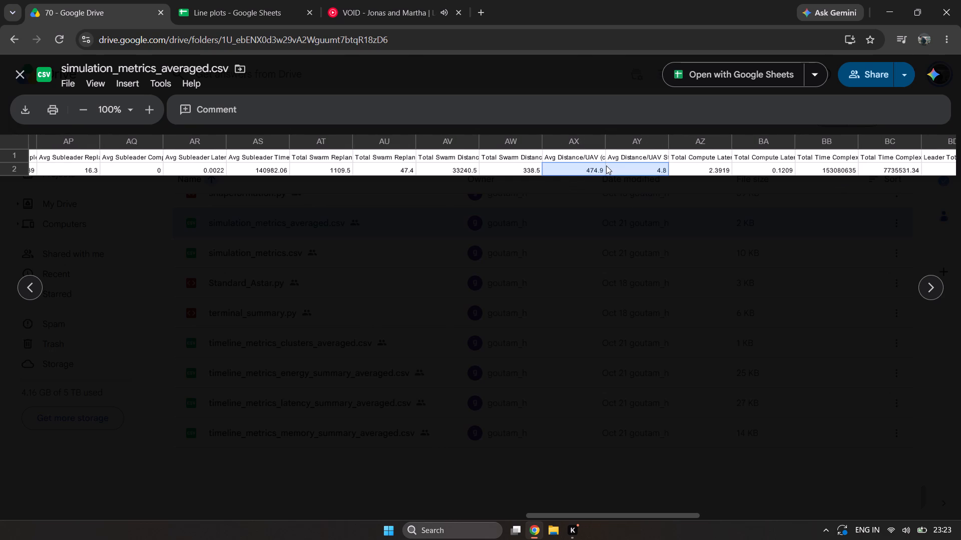
pyautogui.hotkey('ctrl', 'c')
pyautogui.click(214, 0)
pyautogui.click(635, 279)
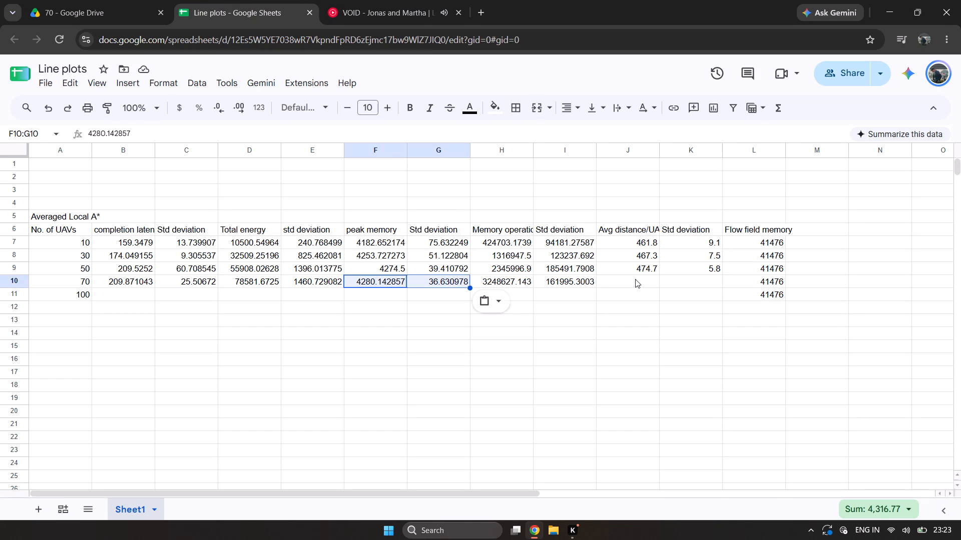
pyautogui.hotkey('ctrl', 'v')
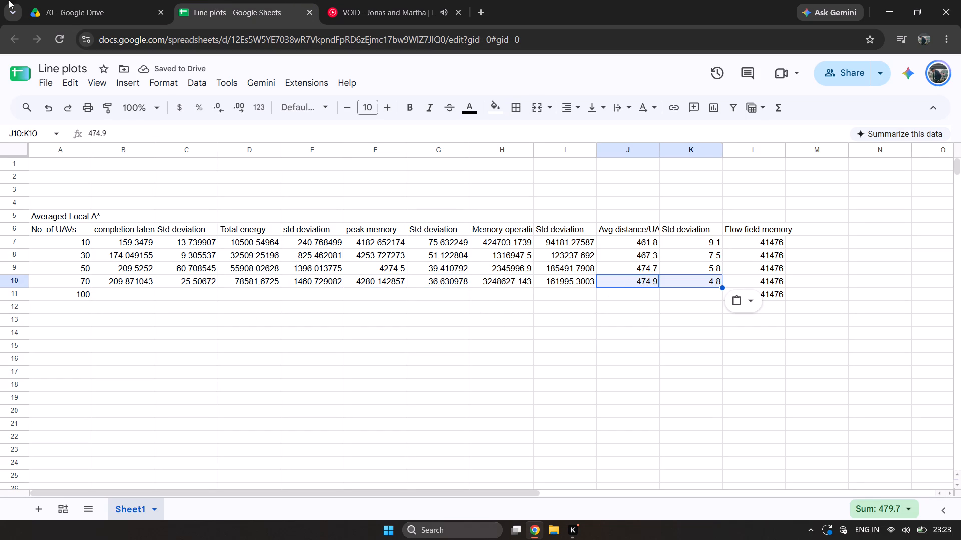
# Switch back to Drive, close the simulation metrics file and go from folder 70 to the Local A* folder 100.
pyautogui.click(69, 0)
pyautogui.click(8, 69)
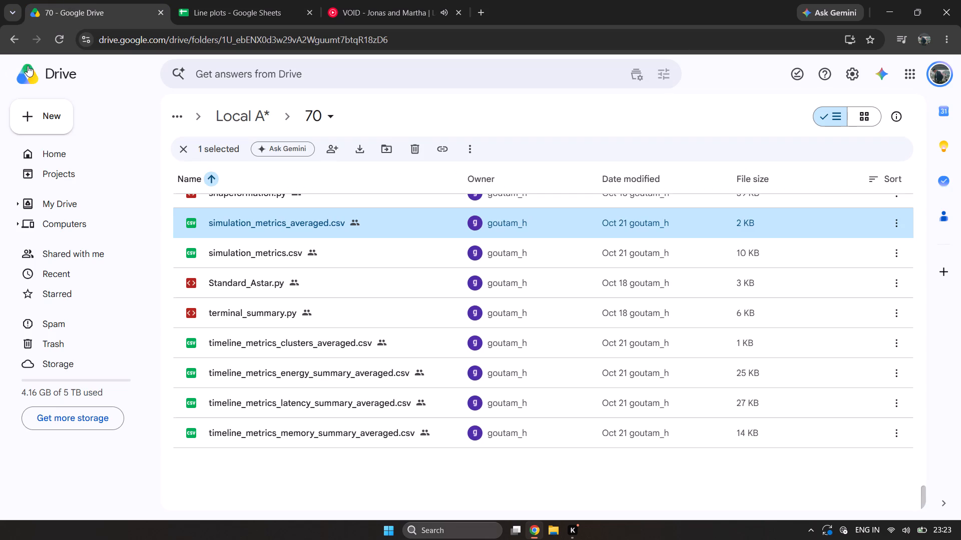
pyautogui.click(11, 40)
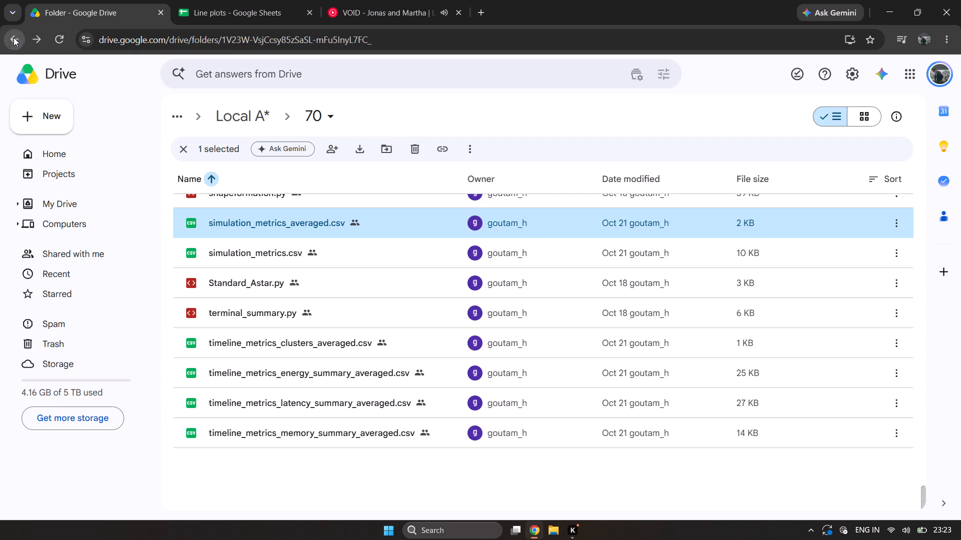
pyautogui.doubleClick(267, 325)
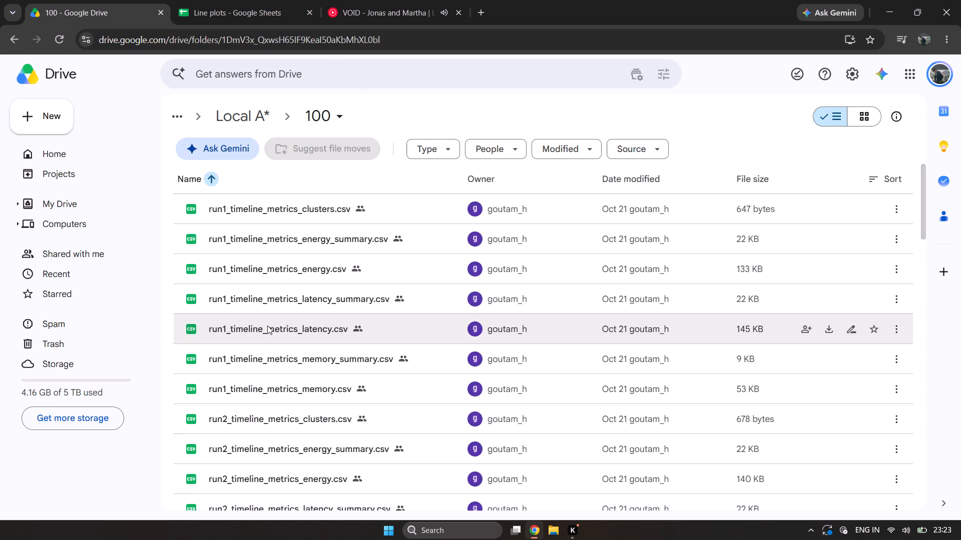
# Open timeline_metrics_latency_summary_averaged.csv near the end of the folder 100 file list.
pyautogui.scroll(-9, 352, 293)
pyautogui.scroll(1, 352, 341)
pyautogui.scroll(-11, 352, 341)
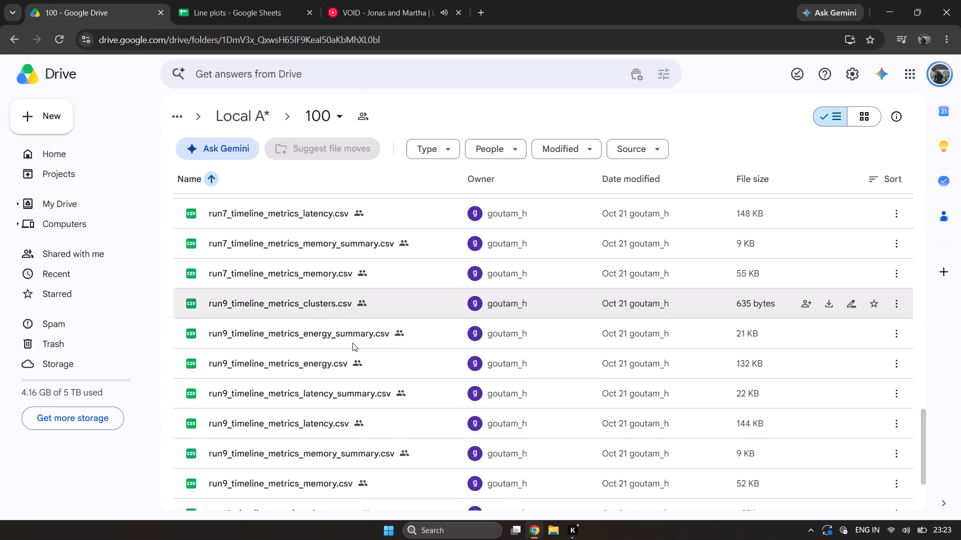
pyautogui.scroll(-12, 352, 342)
pyautogui.scroll(-20, 352, 342)
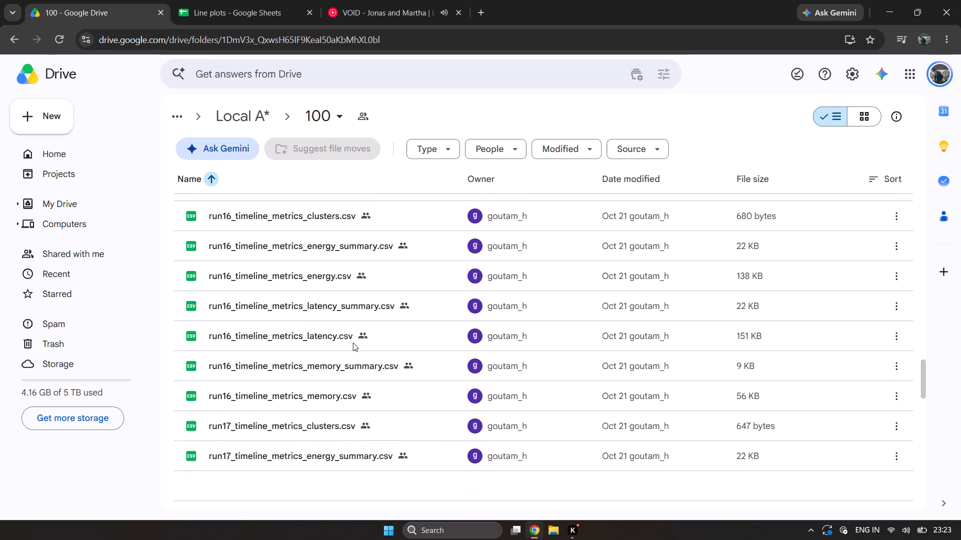
pyautogui.scroll(-17, 353, 342)
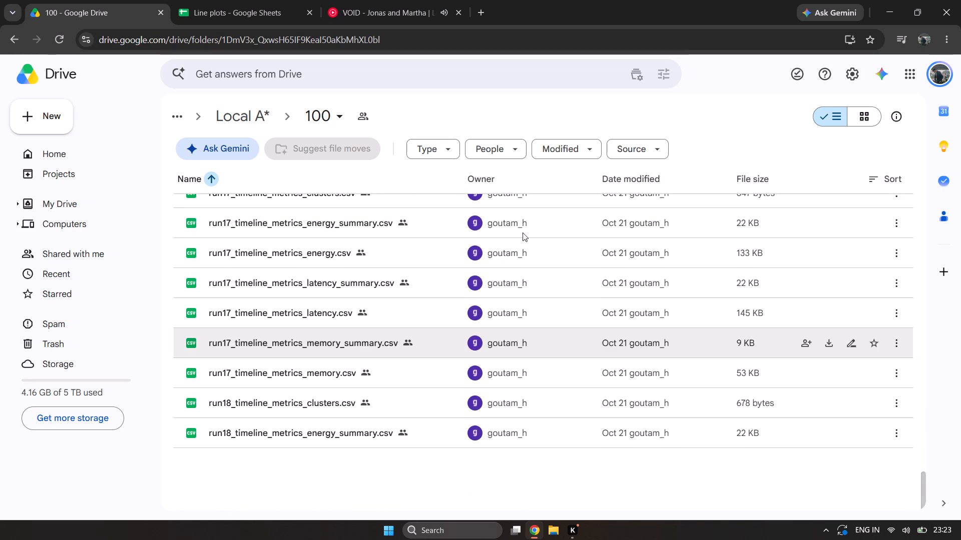
pyautogui.scroll(-16, 369, 304)
pyautogui.scroll(-16, 371, 316)
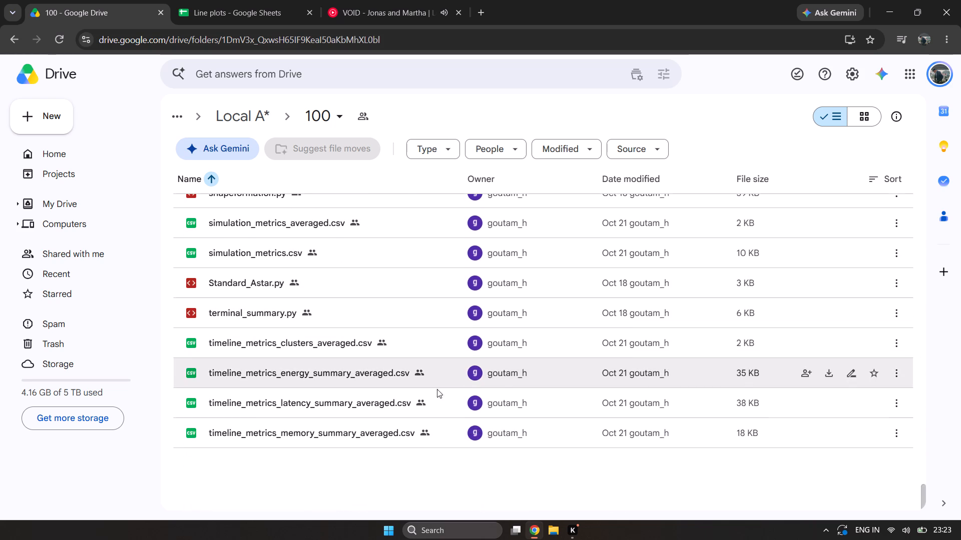
pyautogui.scroll(-8, 390, 406)
pyautogui.doubleClick(294, 412)
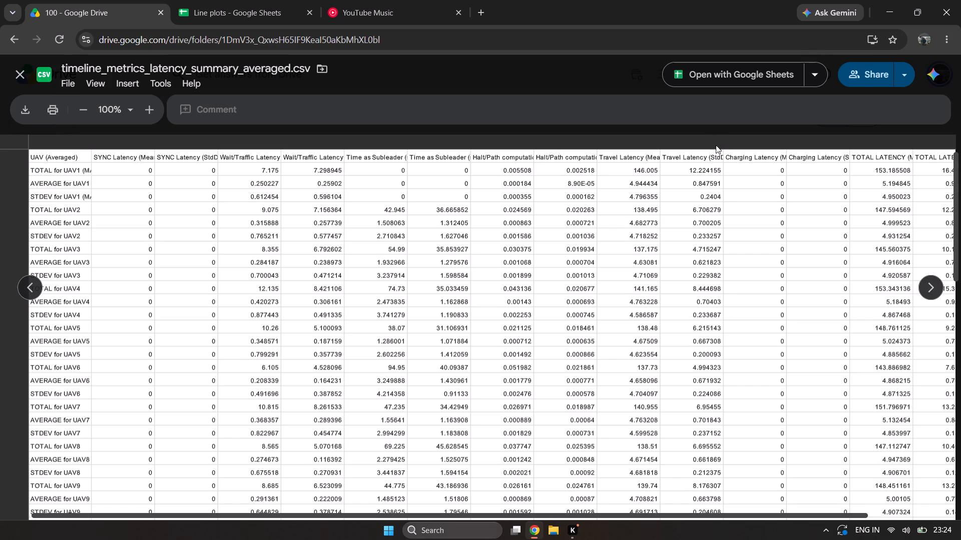
# Copy the max individual latency 228.89437 and 94.409853 from B306:C306 of the 100-UAV latency summary into B11:C11 of Line plots.
pyautogui.scroll(-20, 423, 294)
pyautogui.scroll(-9, 423, 294)
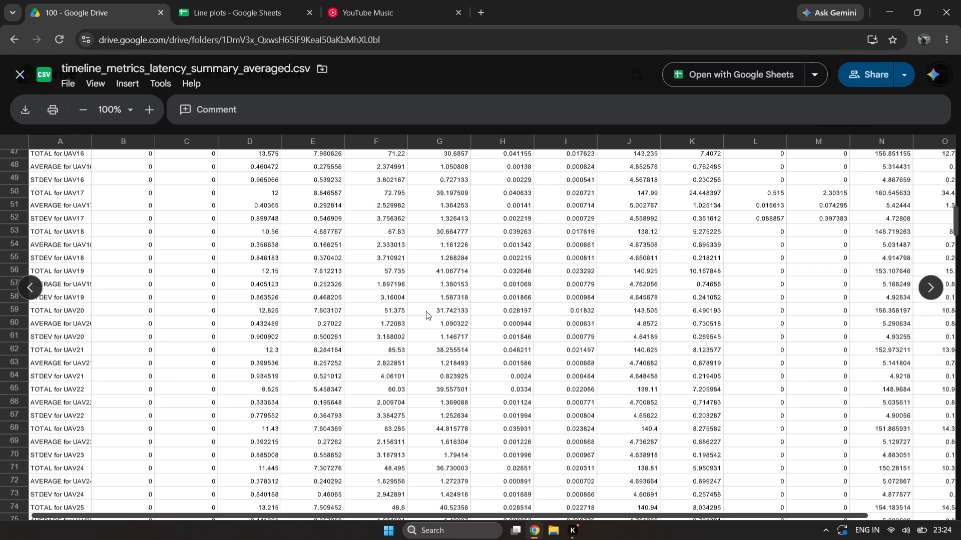
pyautogui.scroll(-4, 426, 311)
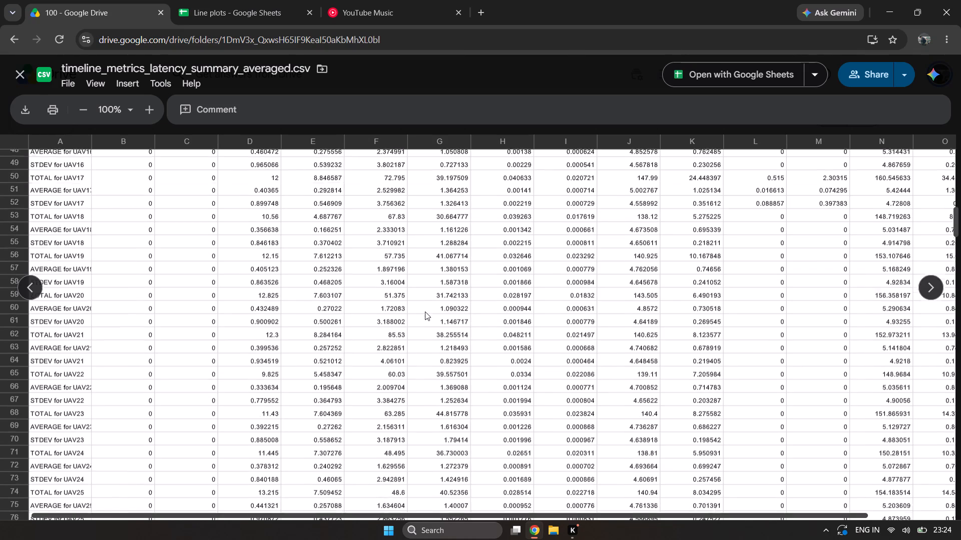
pyautogui.scroll(-20, 425, 311)
pyautogui.scroll(-20, 425, 311)
pyautogui.scroll(-8, 425, 311)
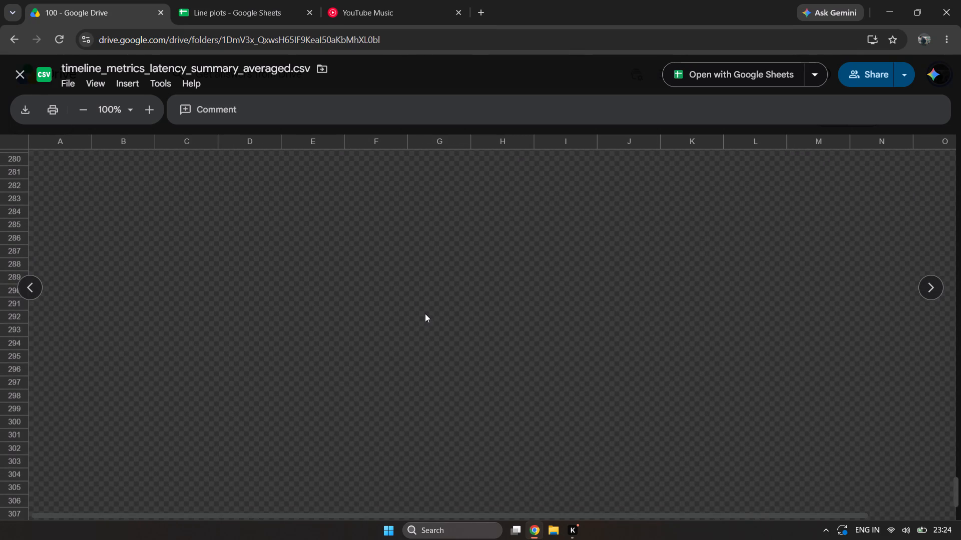
pyautogui.scroll(-18, 425, 313)
pyautogui.scroll(-8, 425, 313)
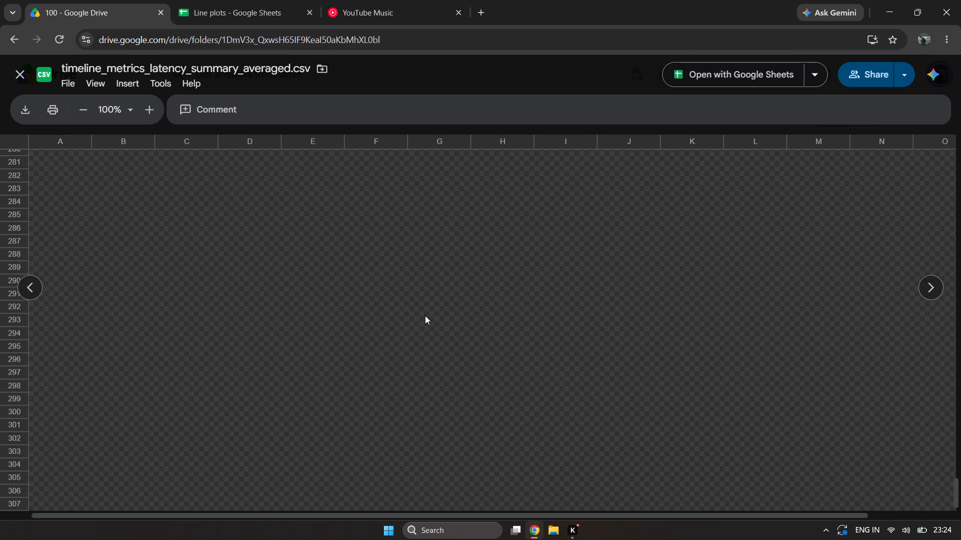
pyautogui.scroll(-8, 425, 315)
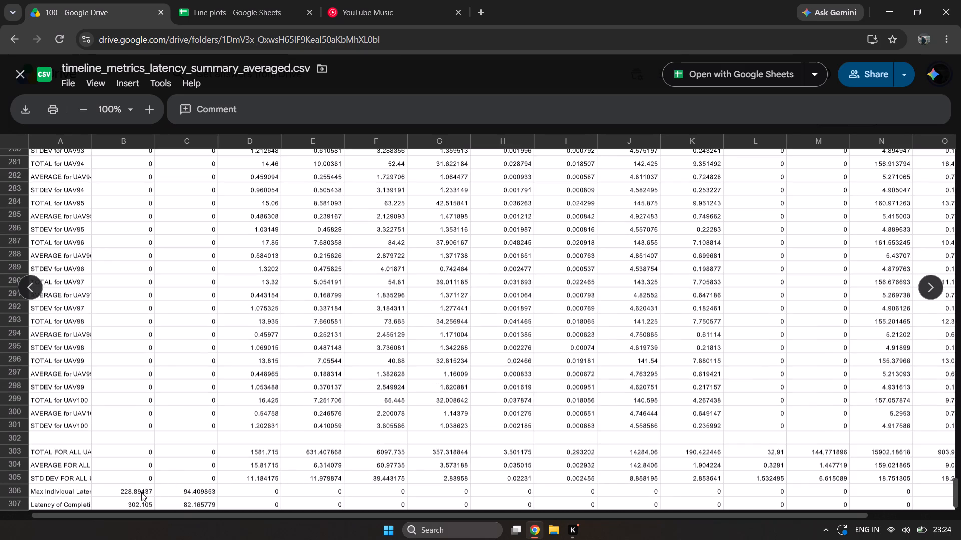
pyautogui.moveTo(141, 492); pyautogui.dragTo(165, 489)
pyautogui.hotkey('ctrl', 'c')
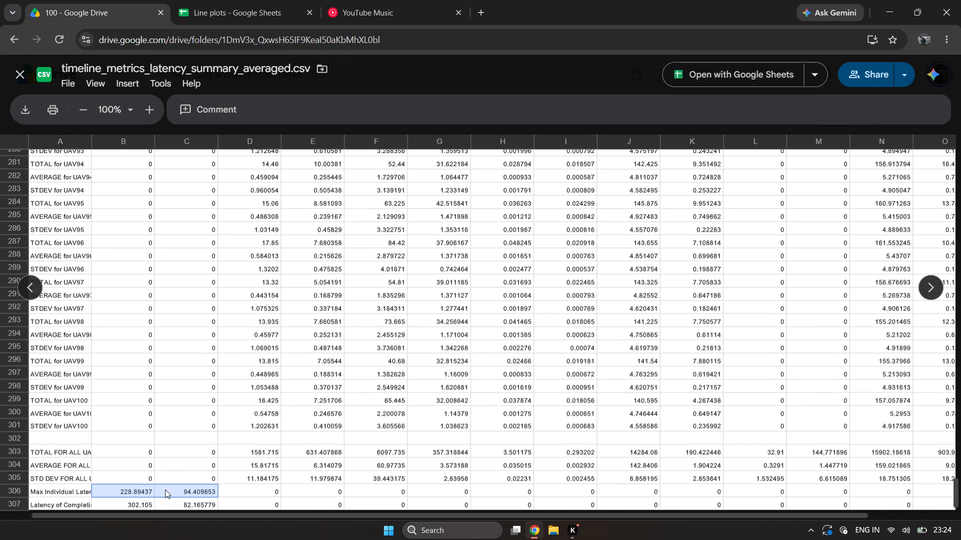
pyautogui.click(210, 0)
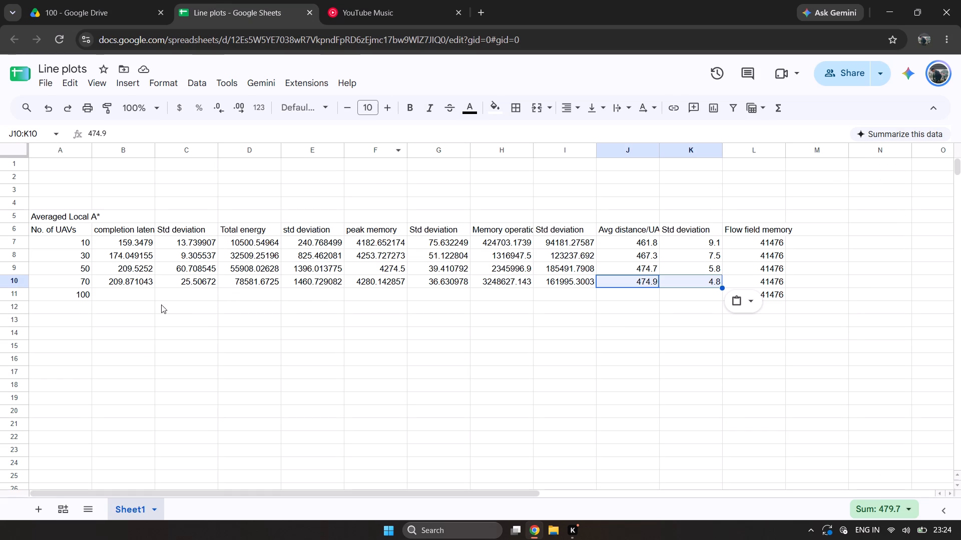
pyautogui.click(135, 292)
pyautogui.hotkey('ctrl', 'v')
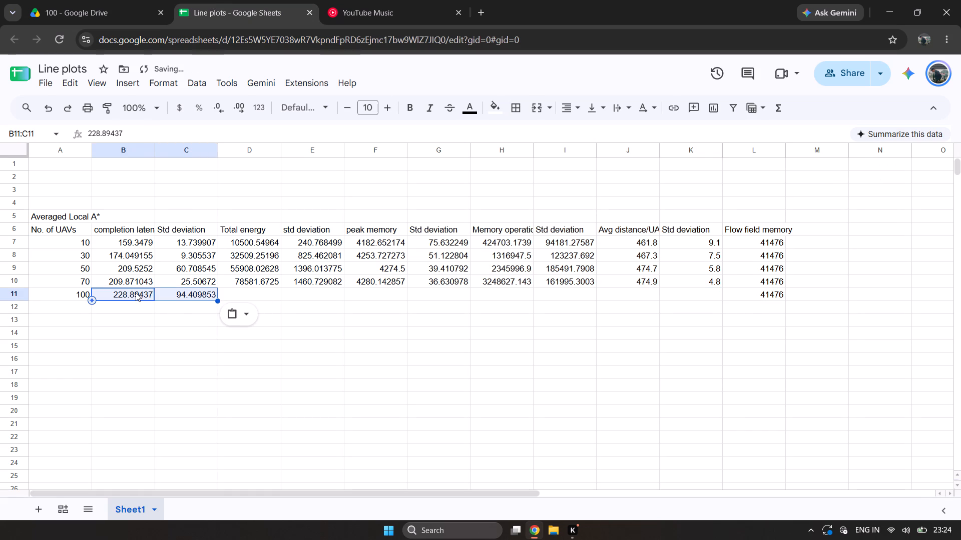
# Check the playback on YouTube Music and return to Line plots.
pyautogui.click(351, 0)
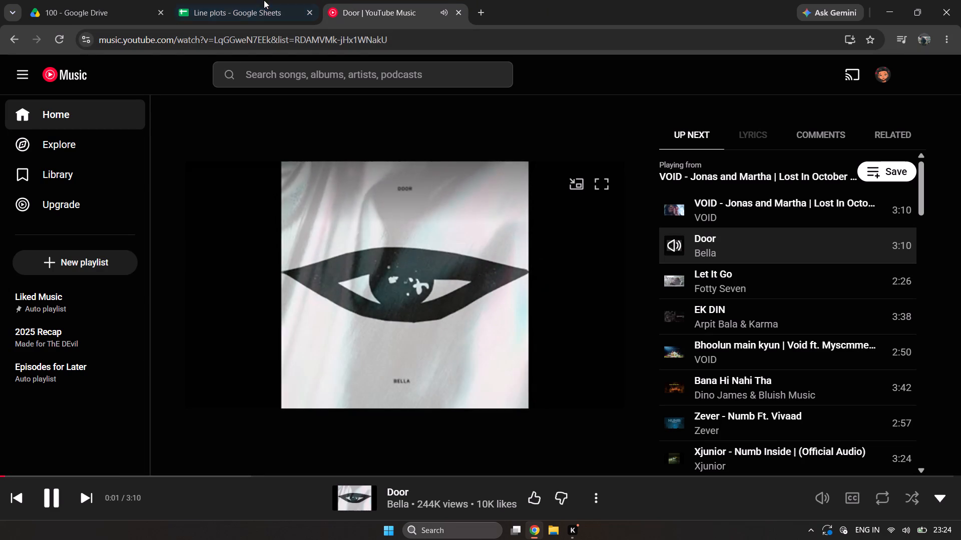
pyautogui.click(264, 0)
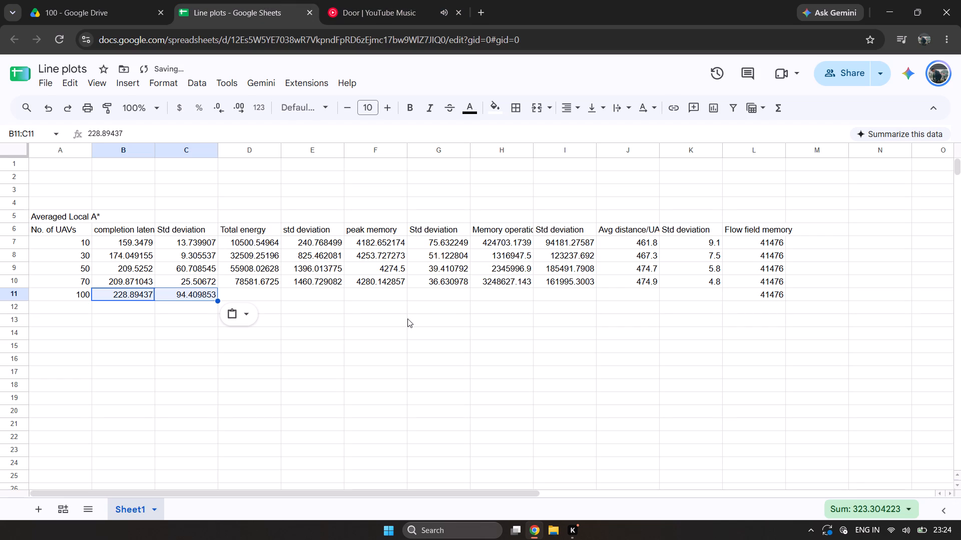
# Switch back to Drive, close the latency summary and open timeline_metrics_energy_summary_averaged.csv in folder 100.
pyautogui.click(126, 0)
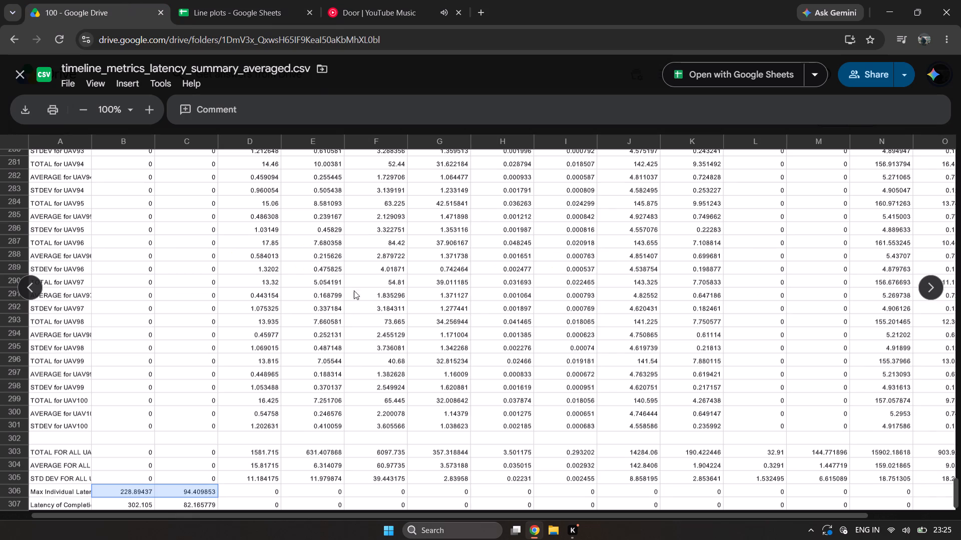
pyautogui.click(22, 73)
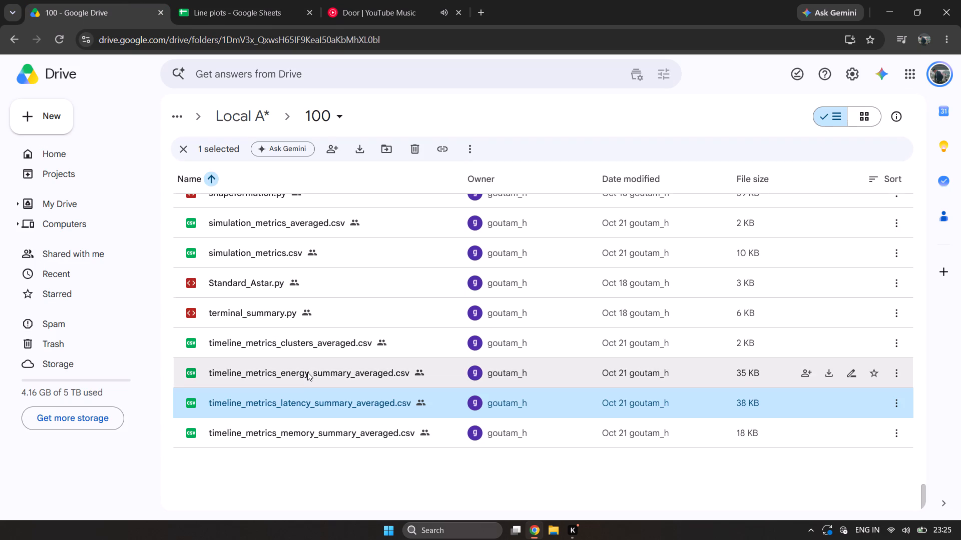
pyautogui.doubleClick(307, 372)
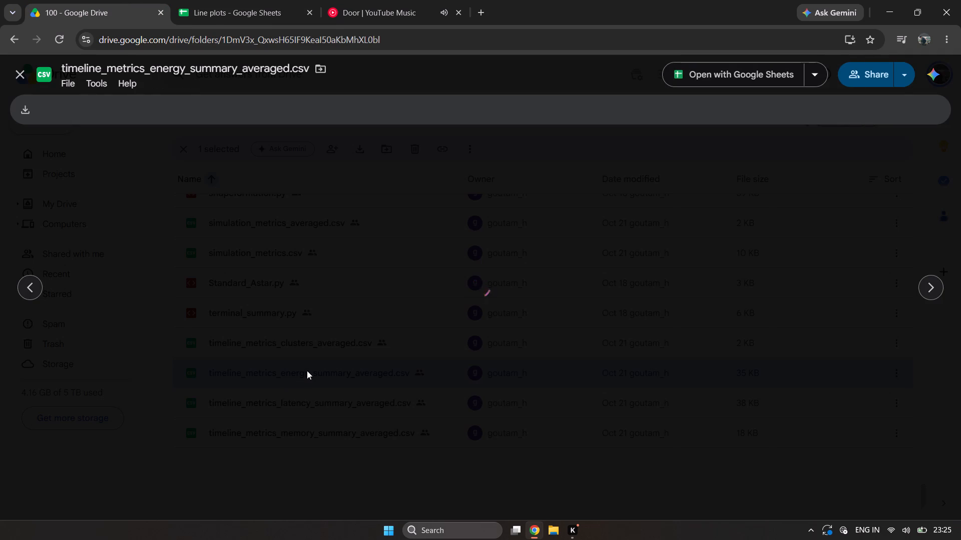
# Copy the total energy 114123.4925 and 5625.090294 from L303:M303 of the energy summary into D11:E11 of Line plots.
pyautogui.scroll(-20, 370, 278)
pyautogui.scroll(-3, 370, 278)
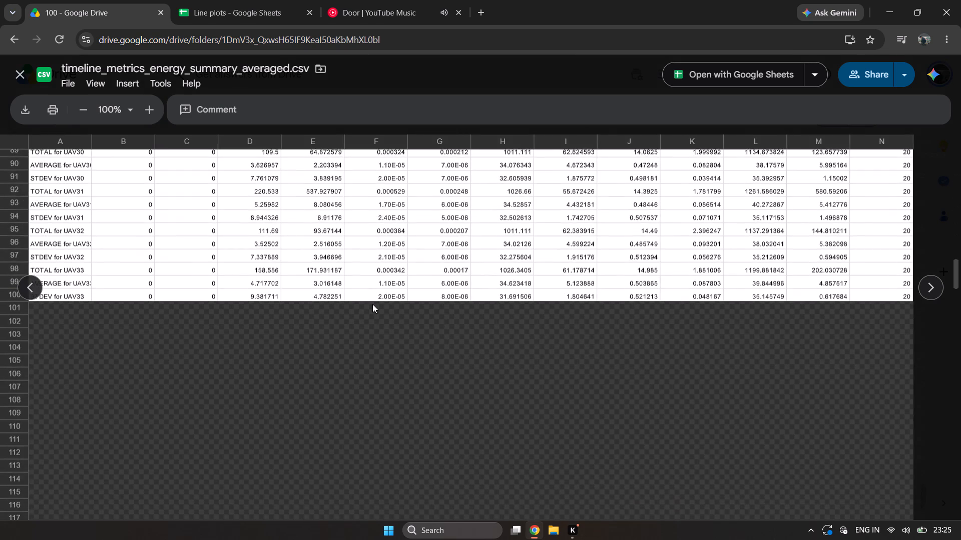
pyautogui.scroll(-20, 372, 304)
pyautogui.scroll(-20, 372, 304)
pyautogui.scroll(-2, 372, 304)
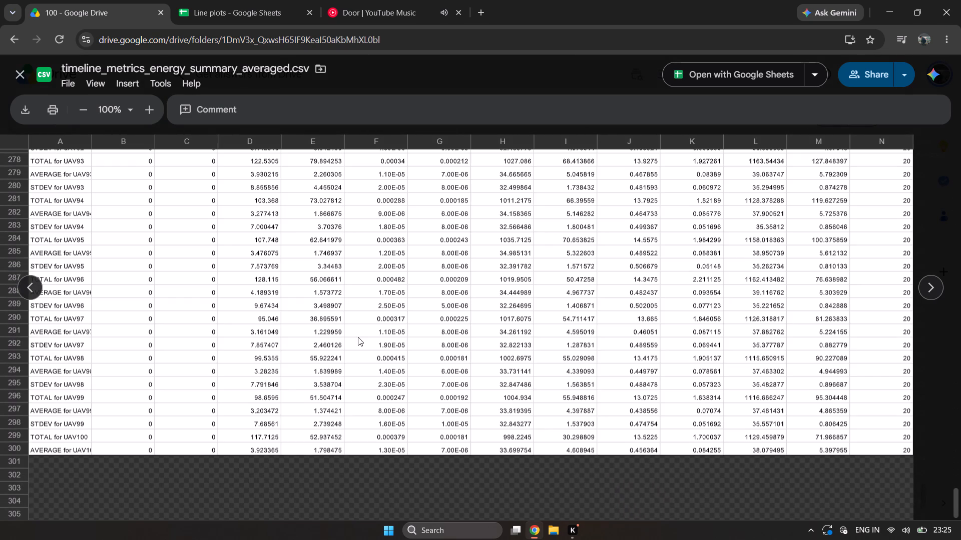
pyautogui.moveTo(765, 490); pyautogui.dragTo(788, 489)
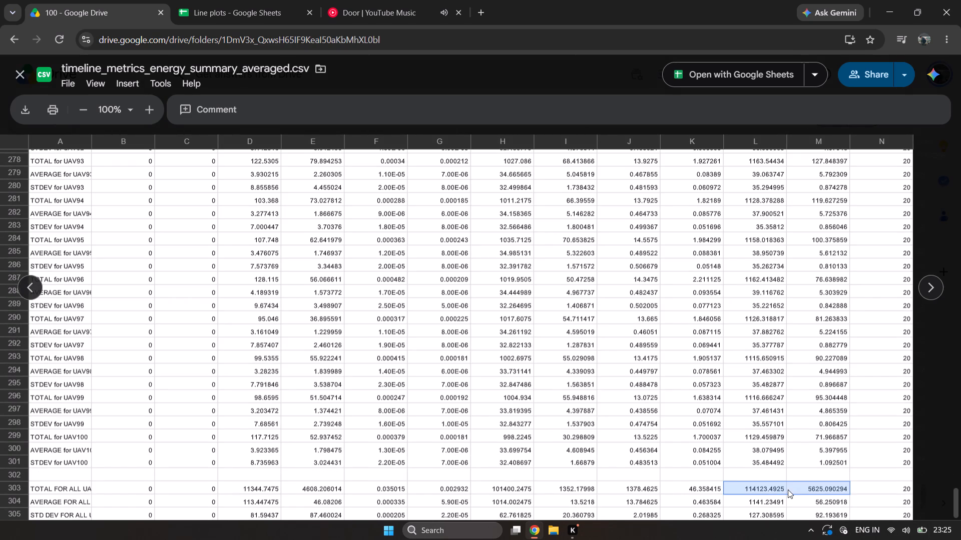
pyautogui.moveTo(788, 489); pyautogui.dragTo(788, 489)
pyautogui.hotkey('ctrl', 'c')
pyautogui.click(260, 0)
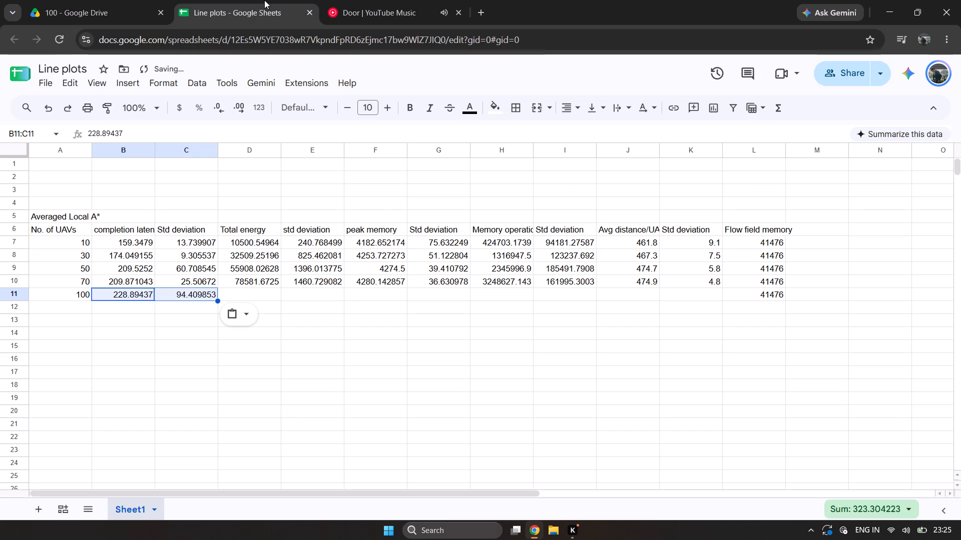
pyautogui.click(278, 295)
pyautogui.hotkey('ctrl', 'v')
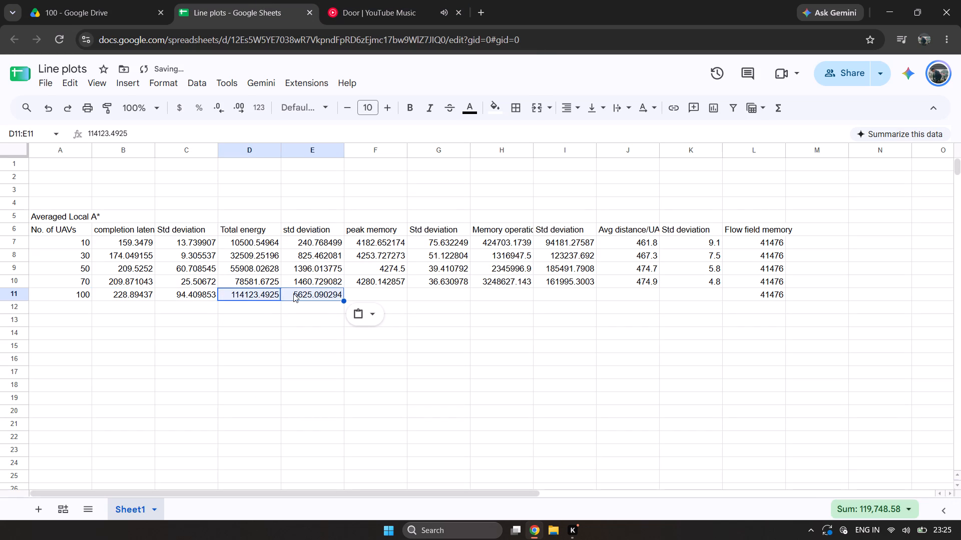
# Return to Drive, close the energy summary and open timeline_metrics_memory_summary_averaged.csv in folder 100.
pyautogui.click(118, 0)
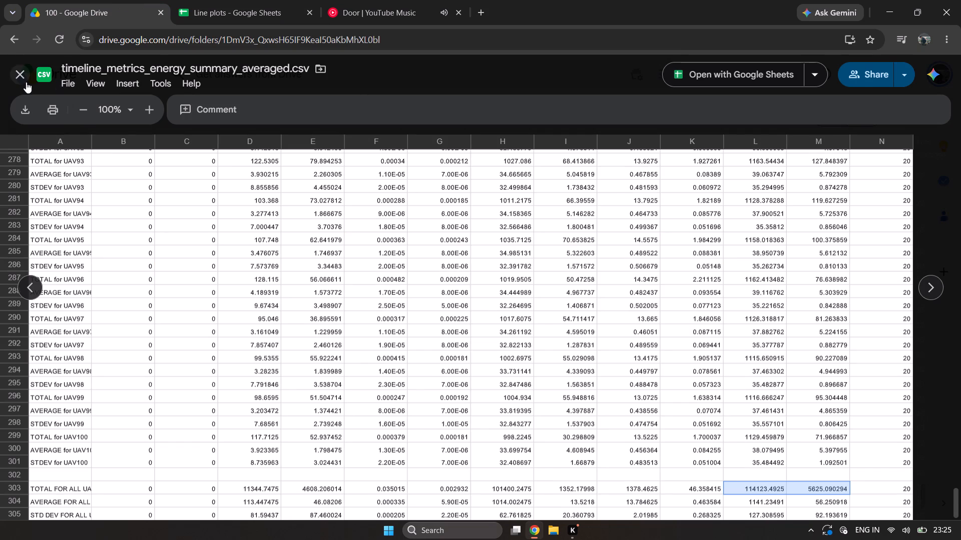
pyautogui.click(26, 82)
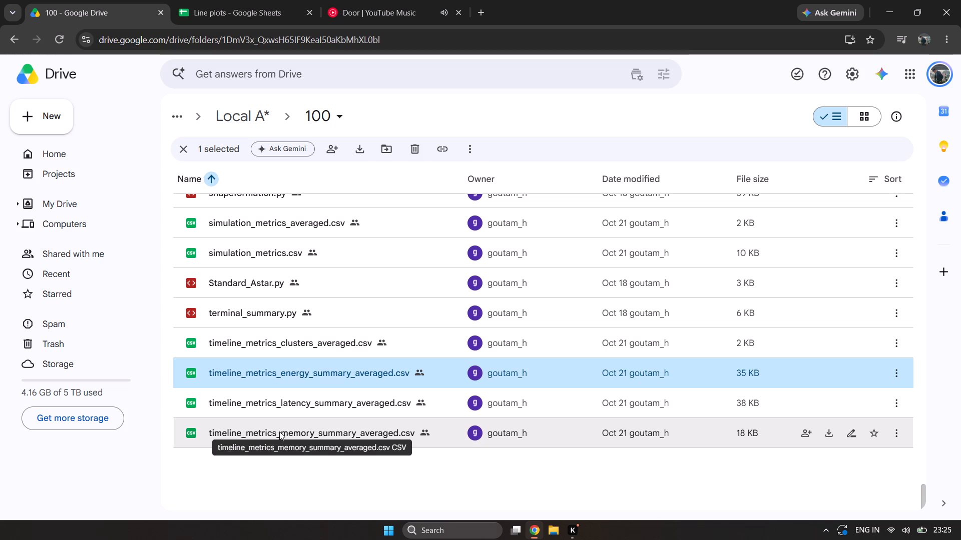
pyautogui.click(282, 0)
pyautogui.click(108, 0)
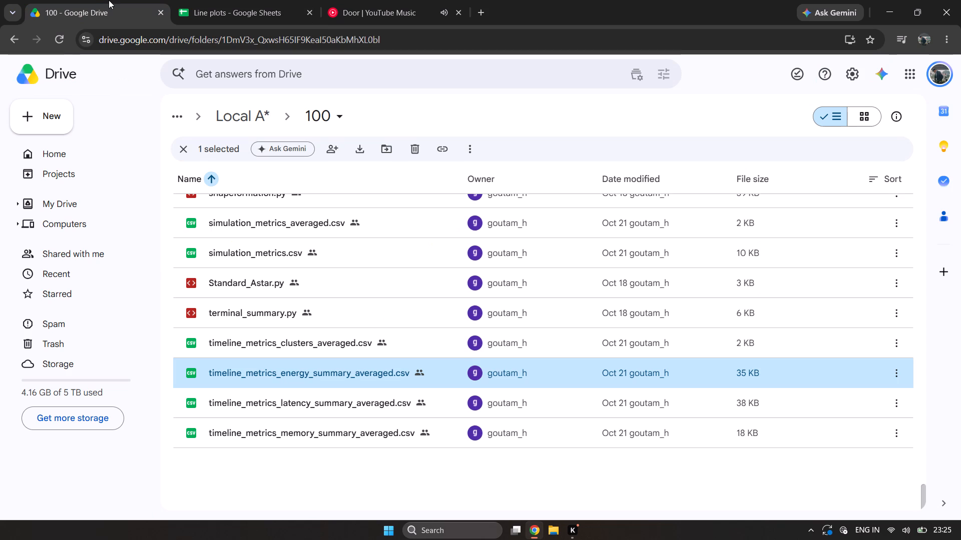
pyautogui.doubleClick(296, 437)
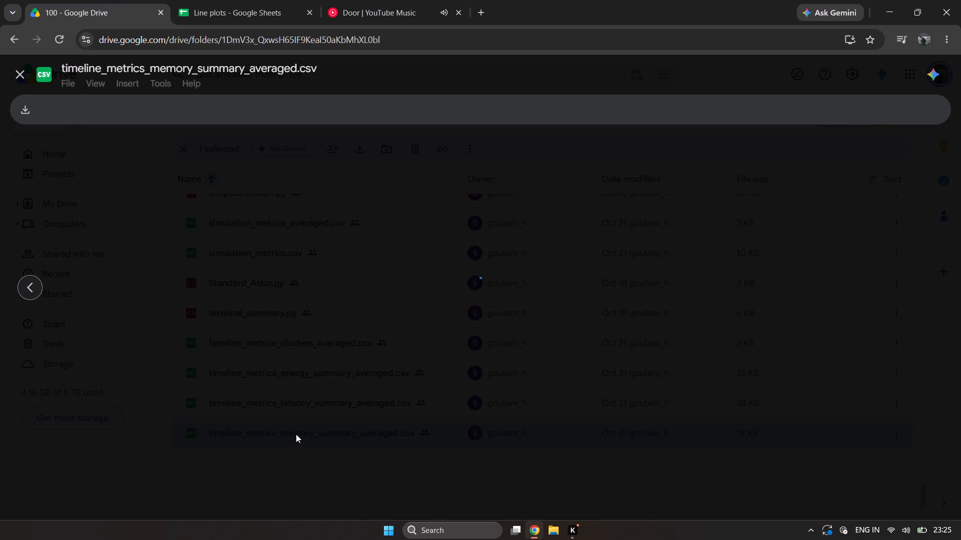
pyautogui.scroll(-15, 427, 198)
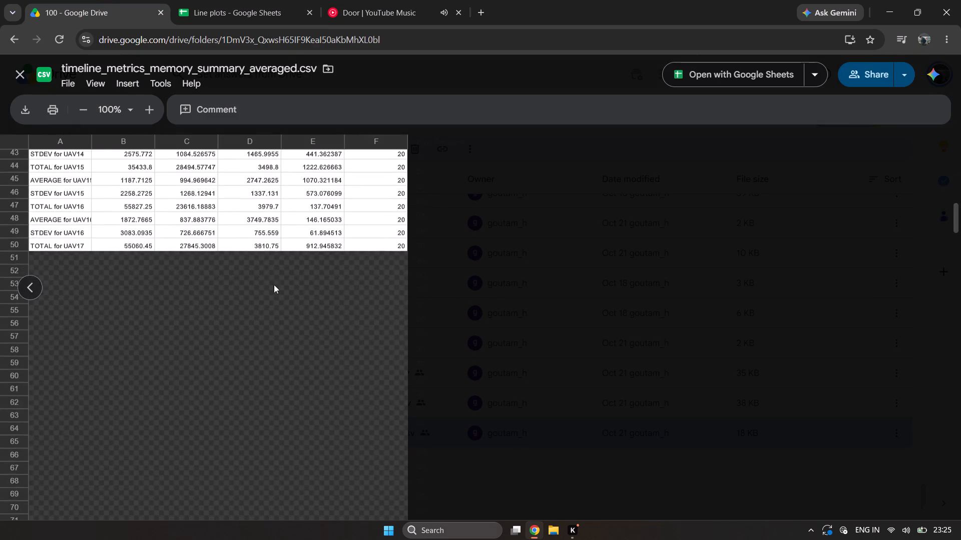
pyautogui.scroll(-20, 274, 284)
# Switch to YouTube Music, skip ahead through several tracks and play Bade Dino Baad by Paradox & ISHH from the queue.
pyautogui.click(315, 0)
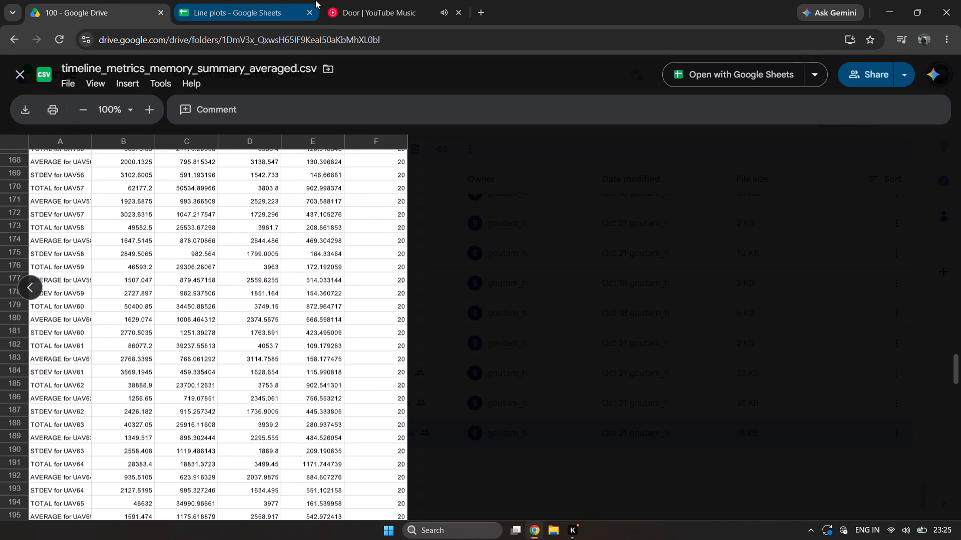
pyautogui.click(378, 0)
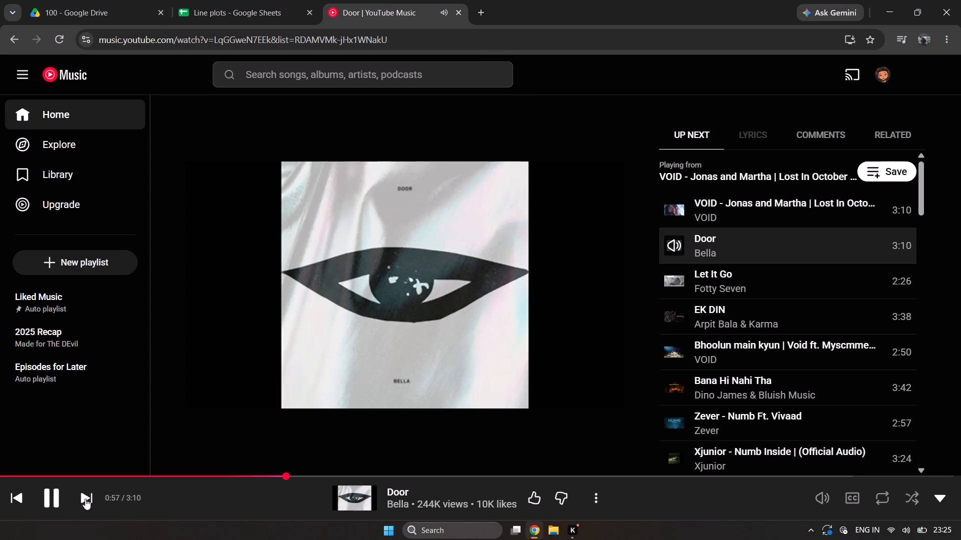
pyautogui.click(85, 498)
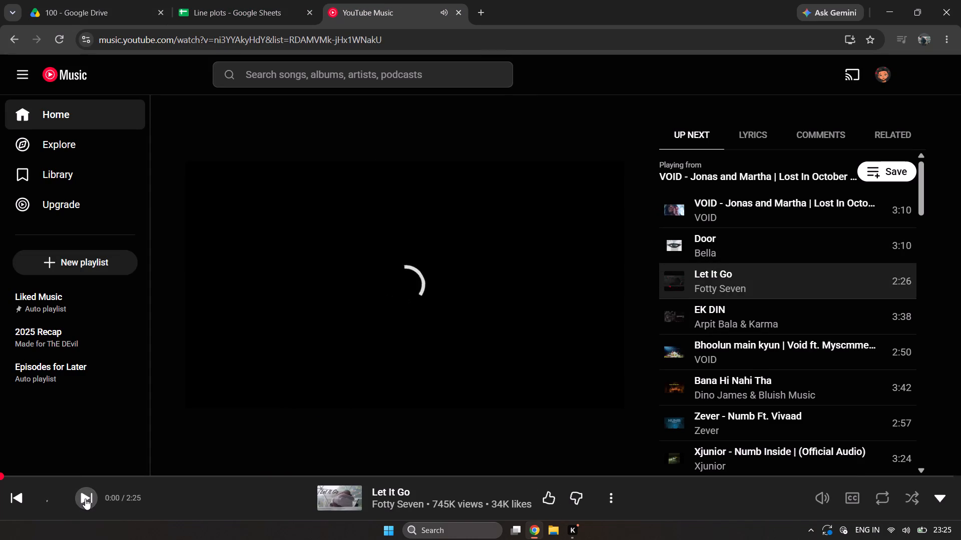
pyautogui.click(85, 498)
pyautogui.click(85, 498)
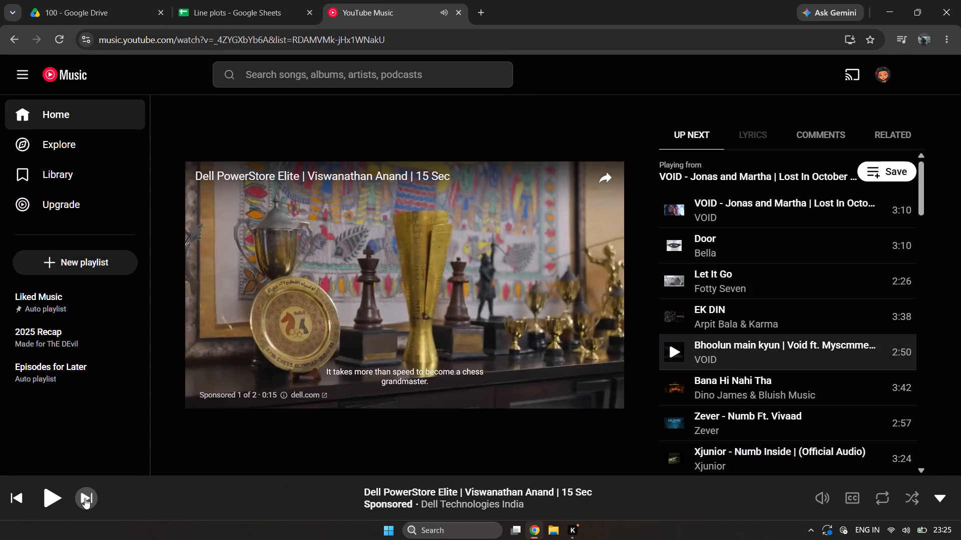
pyautogui.click(85, 498)
pyautogui.click(85, 497)
pyautogui.scroll(-3, 646, 347)
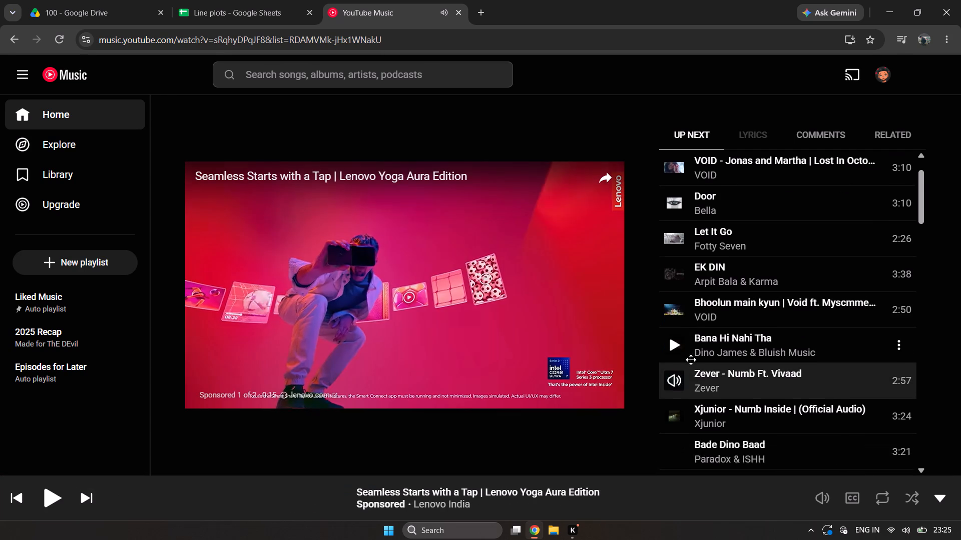
pyautogui.scroll(-2, 691, 359)
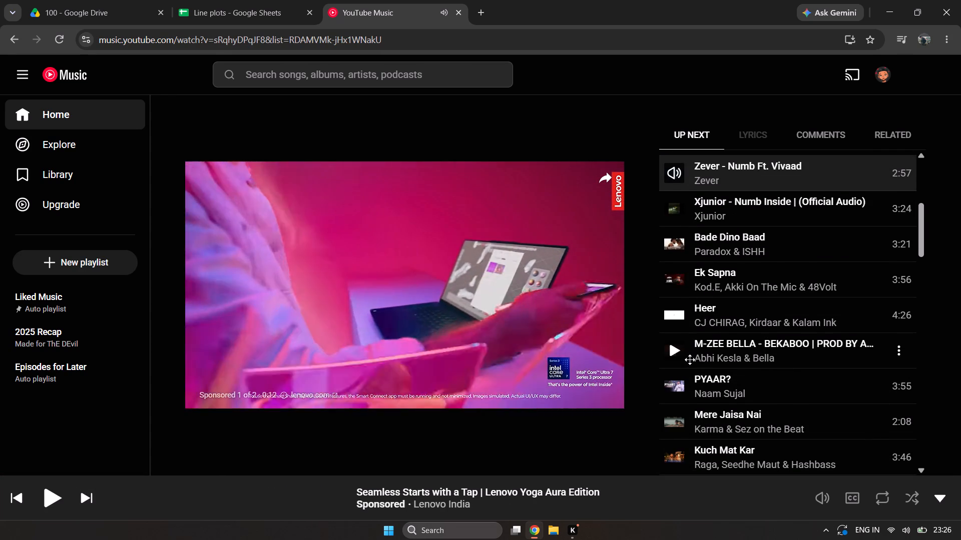
pyautogui.click(675, 250)
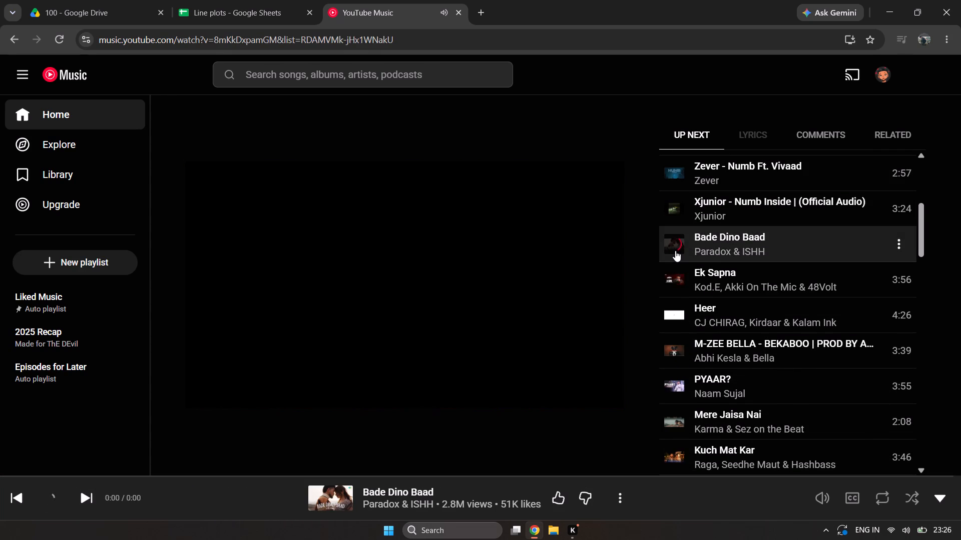
# Copy the memory operations total 4752588.25 and 398350.3147 from B303:C303 of the memory summary in Drive into H11:I11 of Line plots.
pyautogui.click(71, 0)
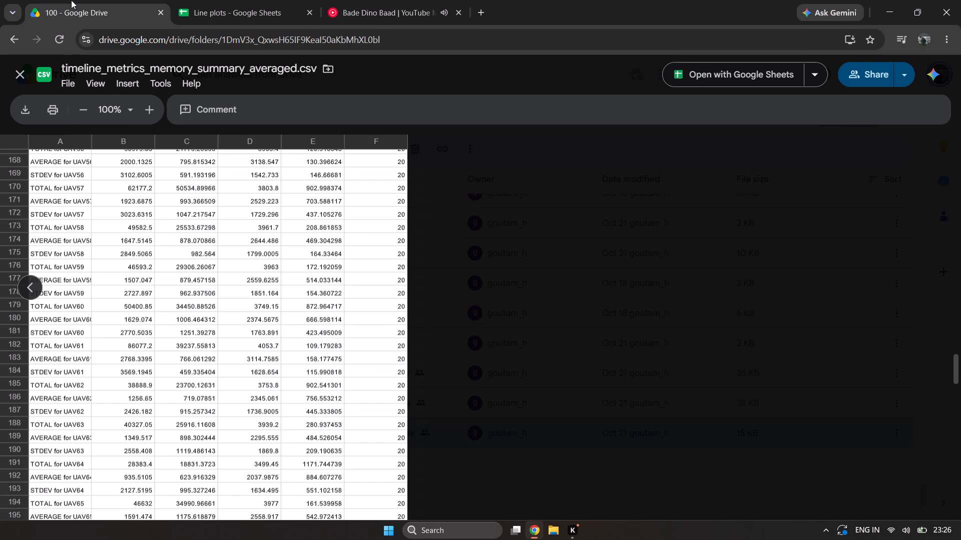
pyautogui.click(236, 0)
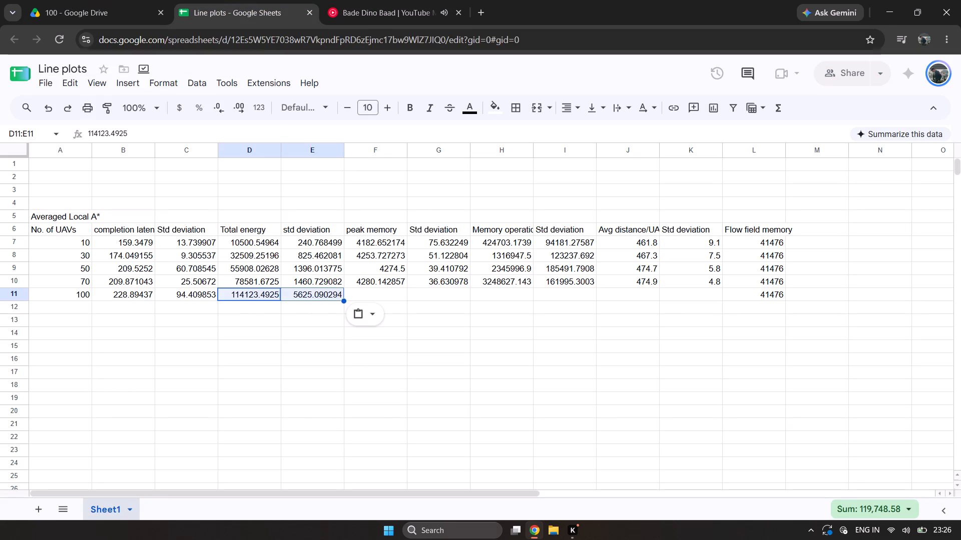
pyautogui.click(117, 0)
pyautogui.scroll(-12, 195, 417)
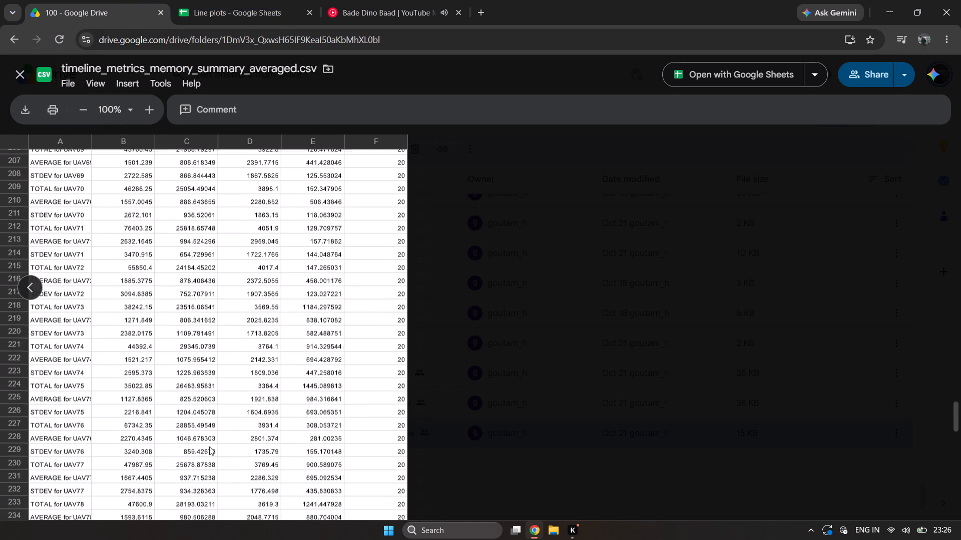
pyautogui.scroll(-20, 209, 446)
pyautogui.scroll(-8, 209, 446)
pyautogui.moveTo(146, 486); pyautogui.dragTo(167, 488)
pyautogui.hotkey('ctrl', 'c')
pyautogui.click(212, 0)
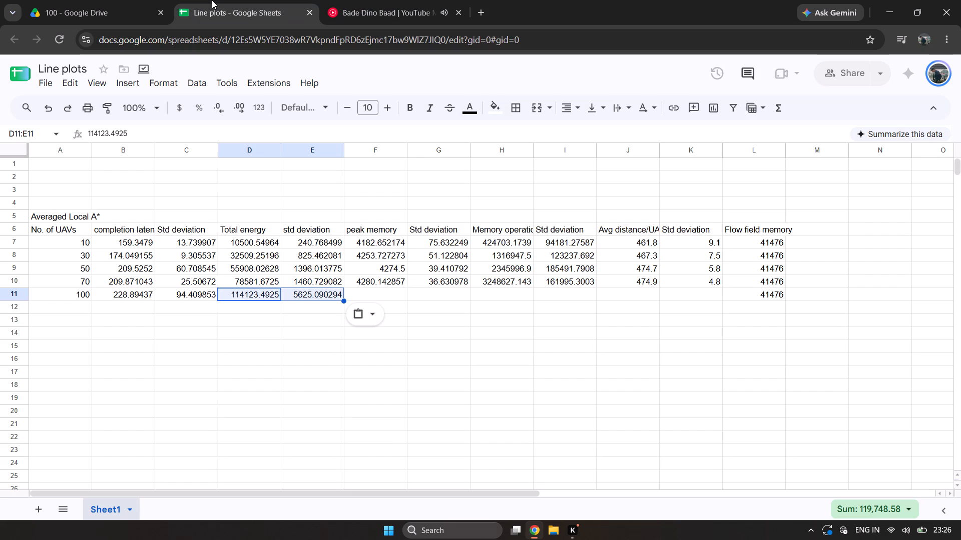
pyautogui.click(495, 292)
pyautogui.hotkey('ctrl', 'v')
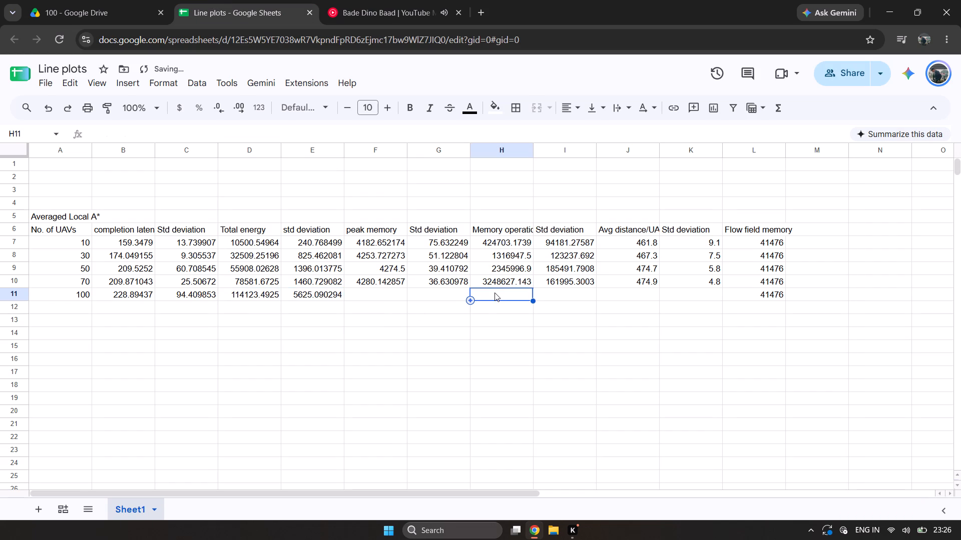
# Copy the peak memory 4289.6 and 35.718785 from D303:E303 of the memory summary in Drive into F11:G11 of Line plots.
pyautogui.click(89, 0)
pyautogui.moveTo(259, 494); pyautogui.dragTo(291, 486)
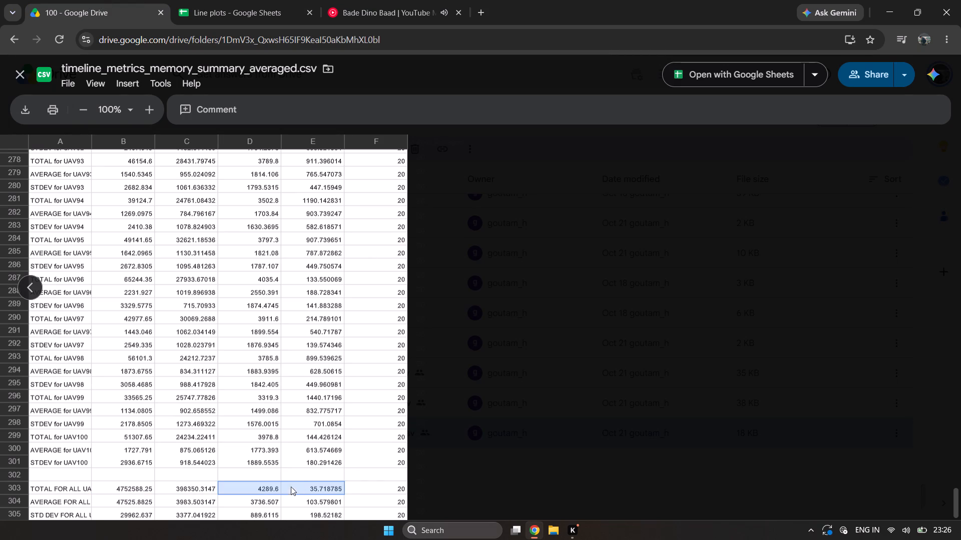
pyautogui.moveTo(291, 486); pyautogui.dragTo(303, 485)
pyautogui.hotkey('ctrl', 'c')
pyautogui.click(304, 0)
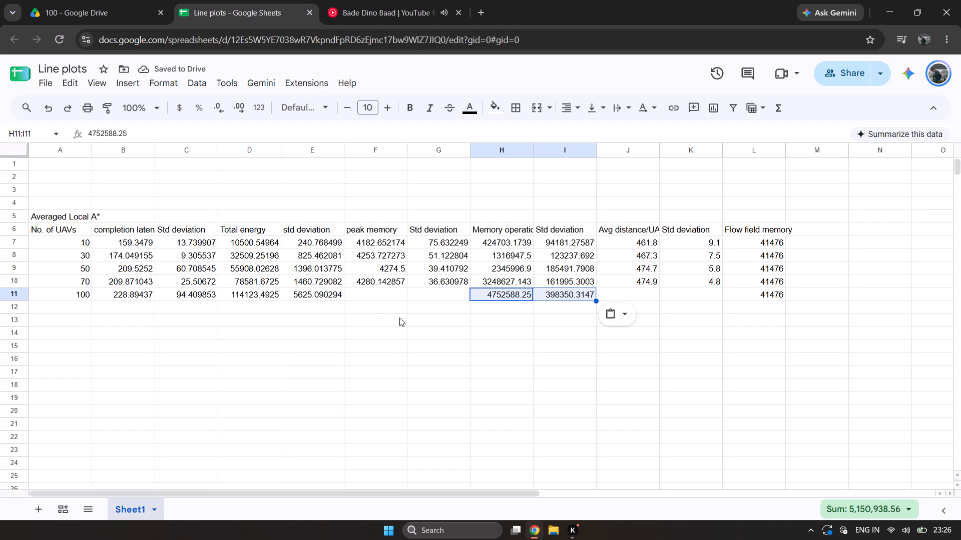
pyautogui.click(382, 303)
pyautogui.click(377, 293)
pyautogui.hotkey('ctrl', 'v')
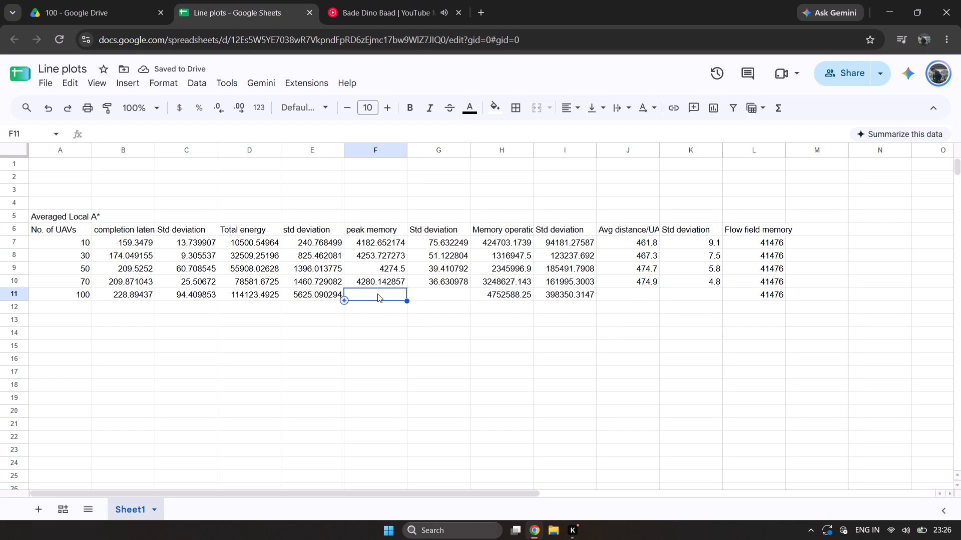
# Return to Drive, close the memory summary and open simulation_metrics_averaged.csv in folder 100.
pyautogui.click(23, 0)
pyautogui.click(61, 2)
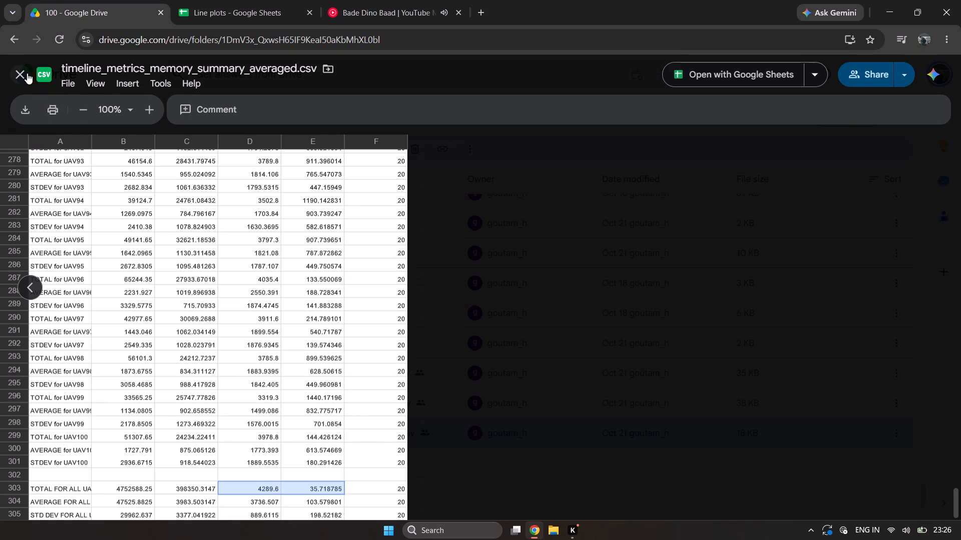
pyautogui.click(26, 72)
pyautogui.doubleClick(240, 220)
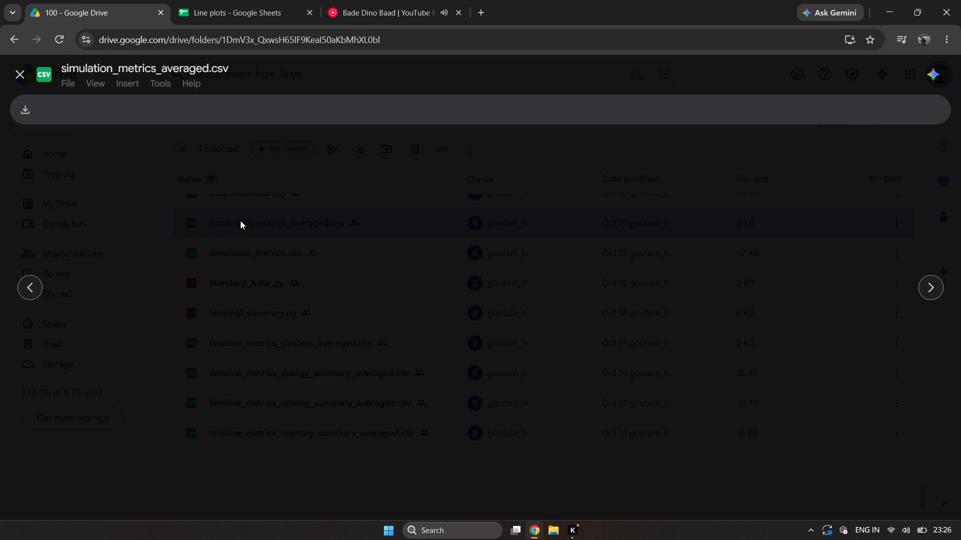
# Switch to YouTube Music and play Jhoot Hai Maa? by Bella from further down the queue.
pyautogui.click(403, 0)
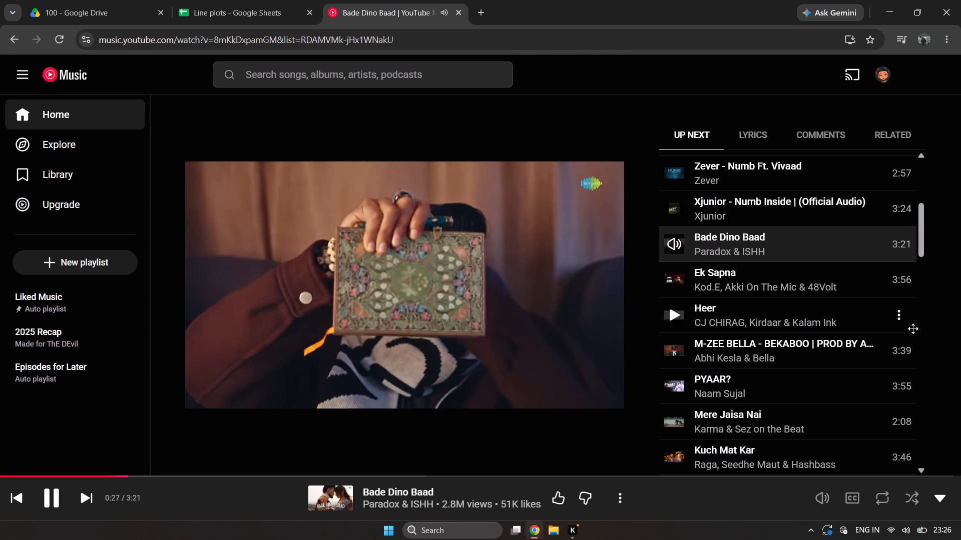
pyautogui.scroll(-1, 777, 335)
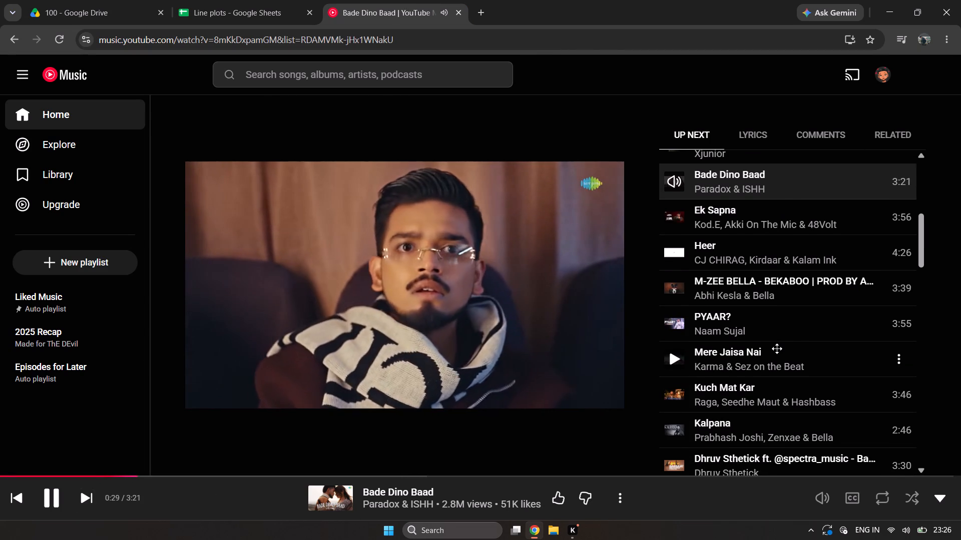
pyautogui.scroll(-2, 777, 348)
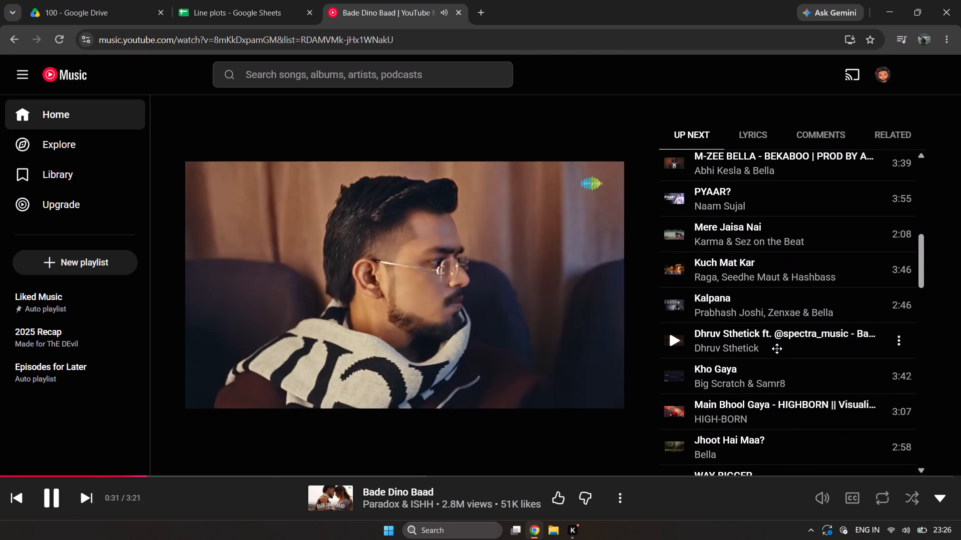
pyautogui.scroll(-1, 777, 348)
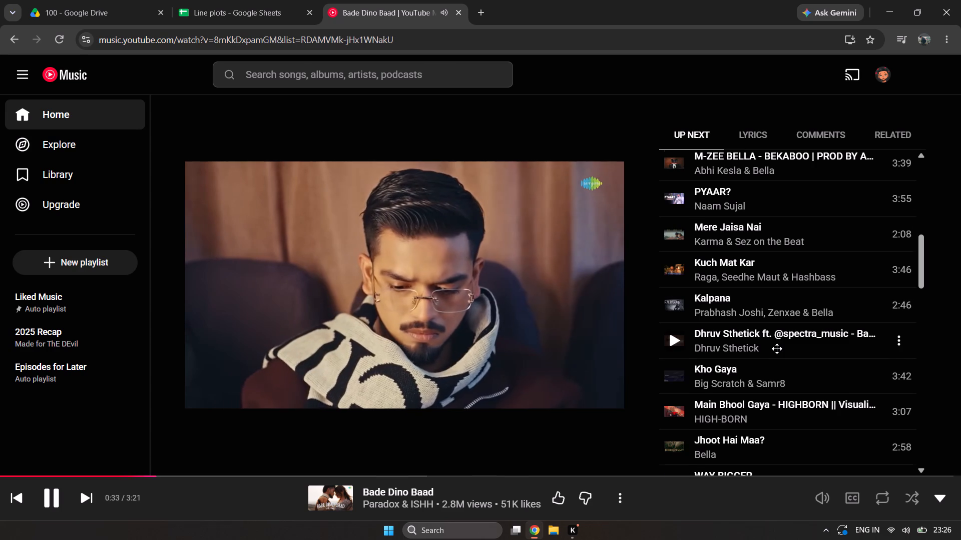
pyautogui.scroll(-1, 777, 348)
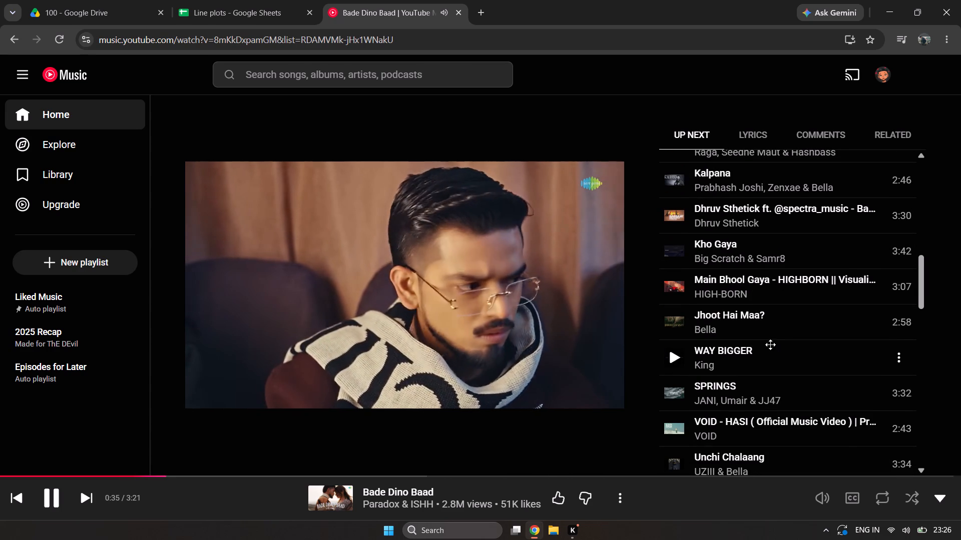
pyautogui.click(672, 325)
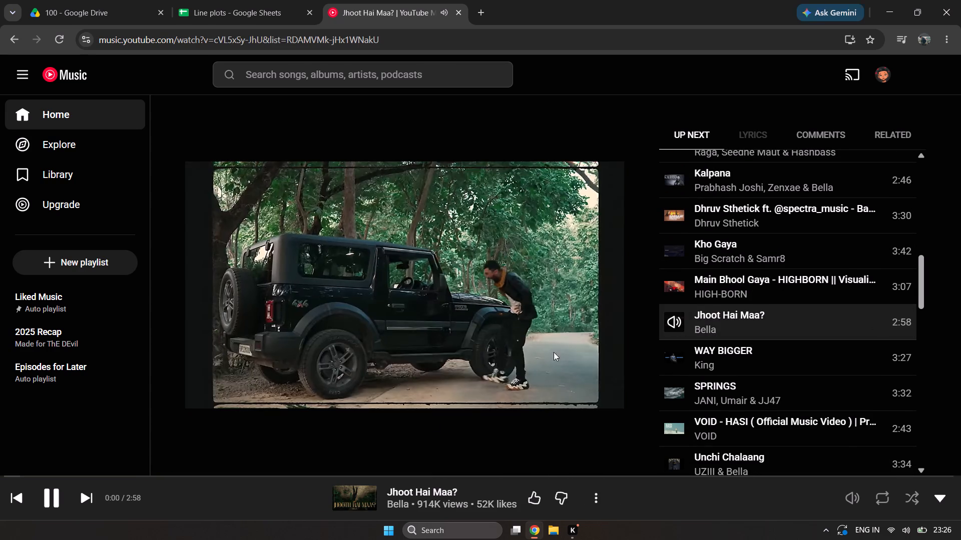
# Copy the average distance per UAV 476.1 and 6.3 from AX2:AY2 of simulation_metrics_averaged.csv in Drive into J11:K11 of Line plots.
pyautogui.click(196, 0)
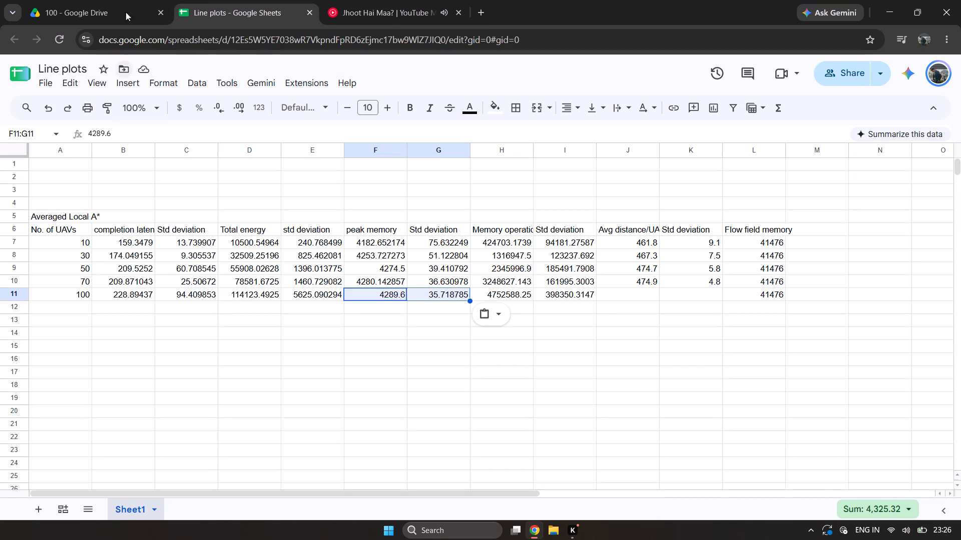
pyautogui.click(127, 0)
pyautogui.hscroll(-4, 852, 187)
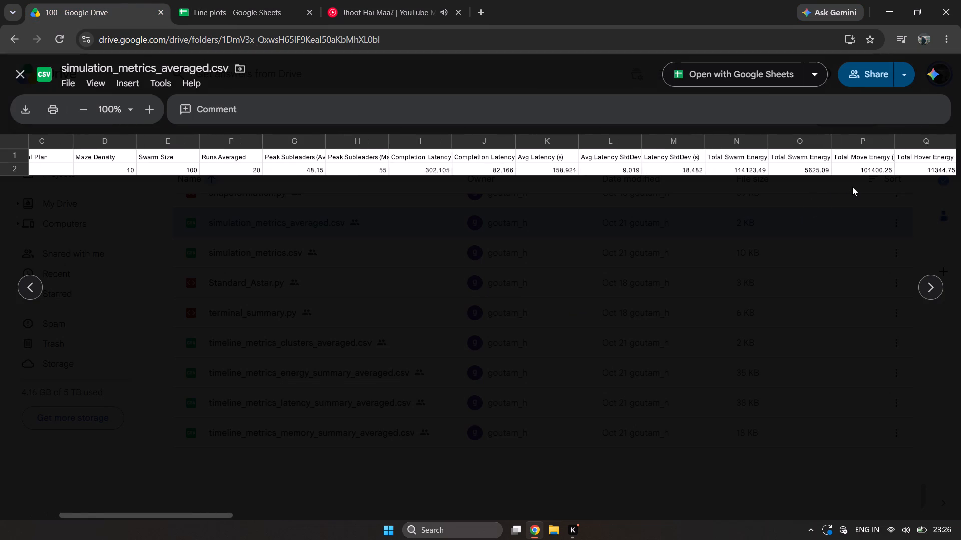
pyautogui.hscroll(-12, 852, 187)
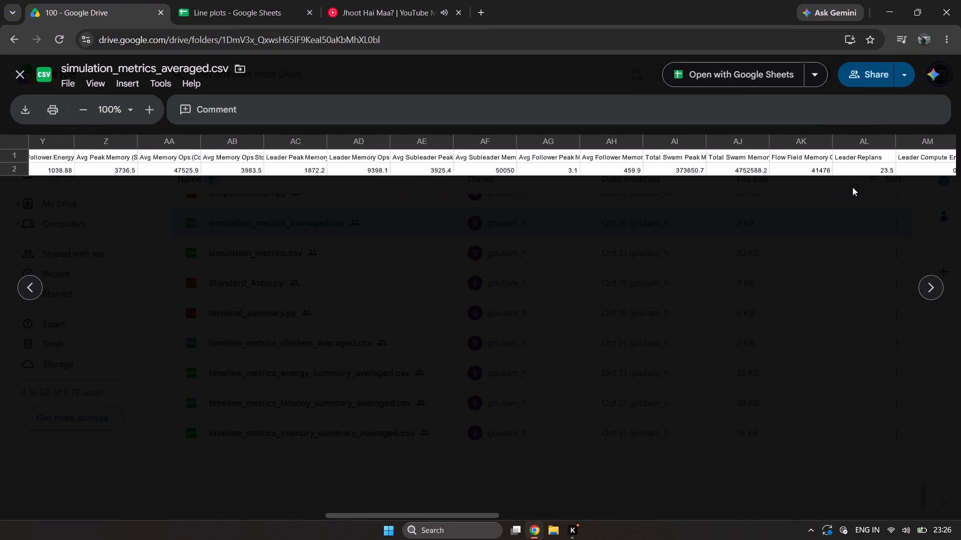
pyautogui.hscroll(-2, 852, 187)
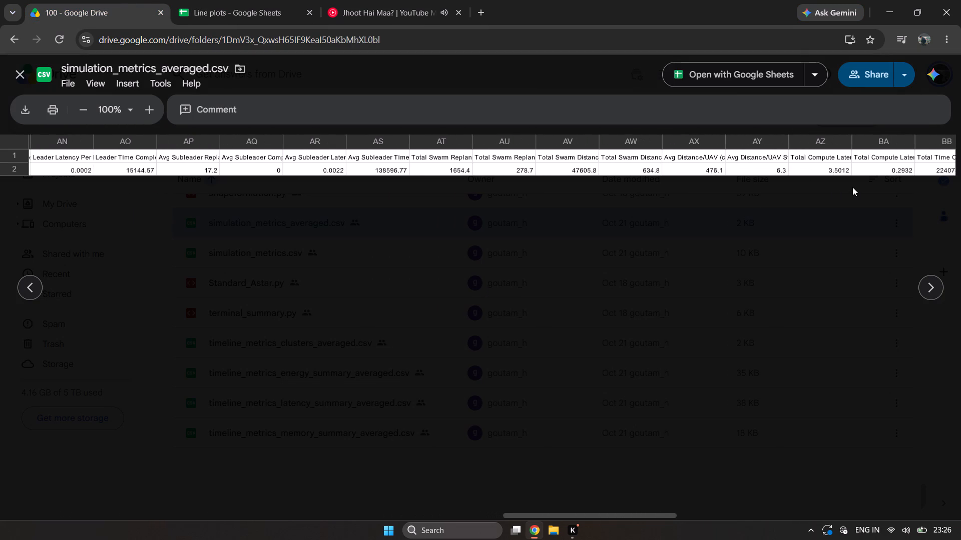
pyautogui.hscroll(-1, 852, 187)
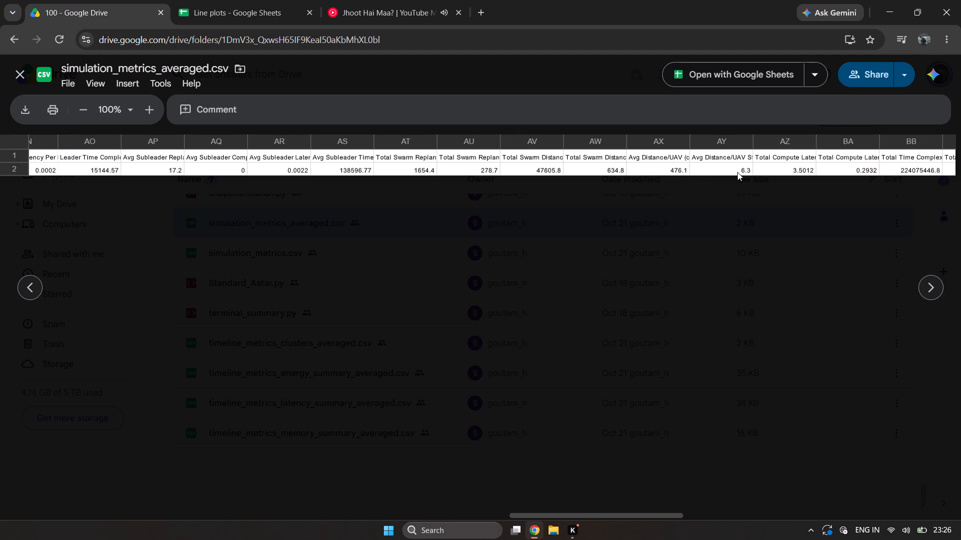
pyautogui.moveTo(664, 169); pyautogui.dragTo(671, 166)
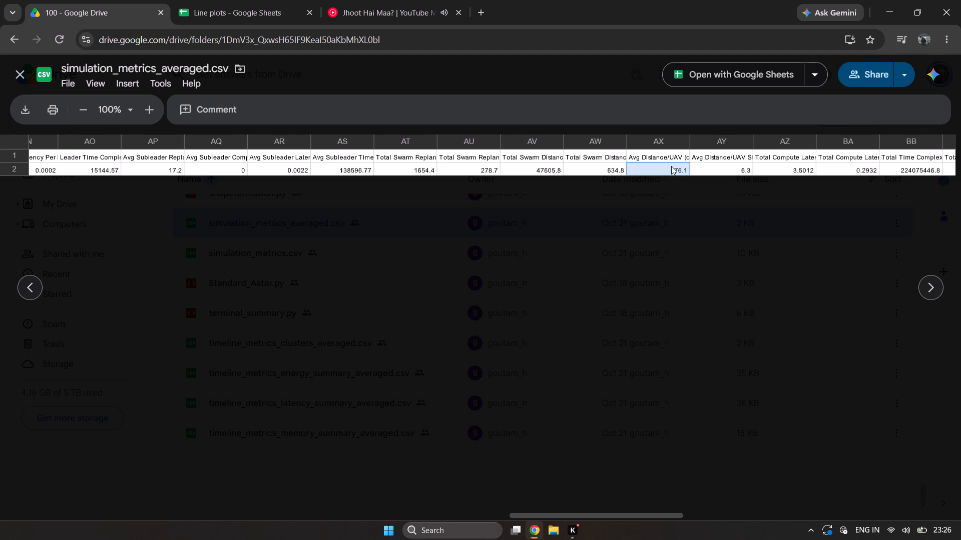
pyautogui.moveTo(671, 166); pyautogui.dragTo(705, 165)
pyautogui.hotkey('ctrl', 'c')
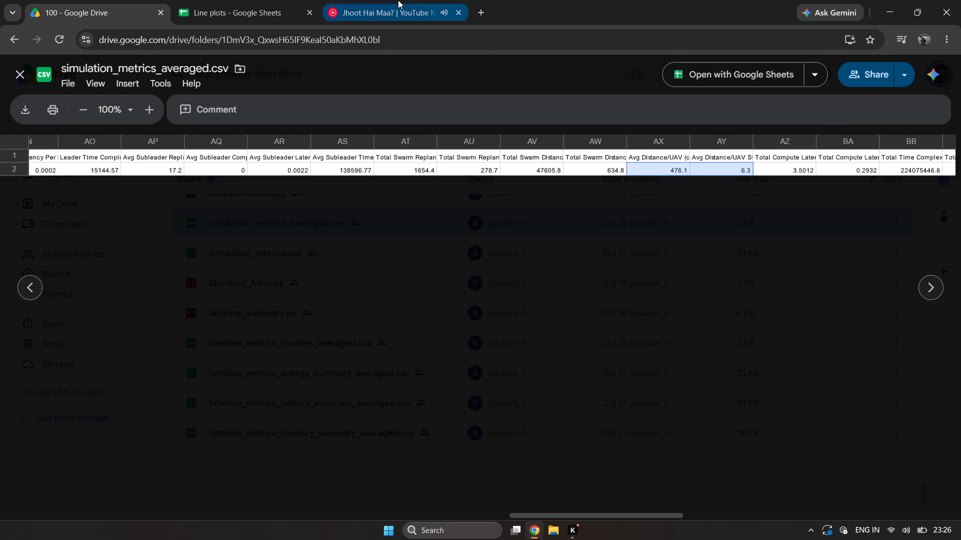
pyautogui.click(237, 0)
pyautogui.click(657, 297)
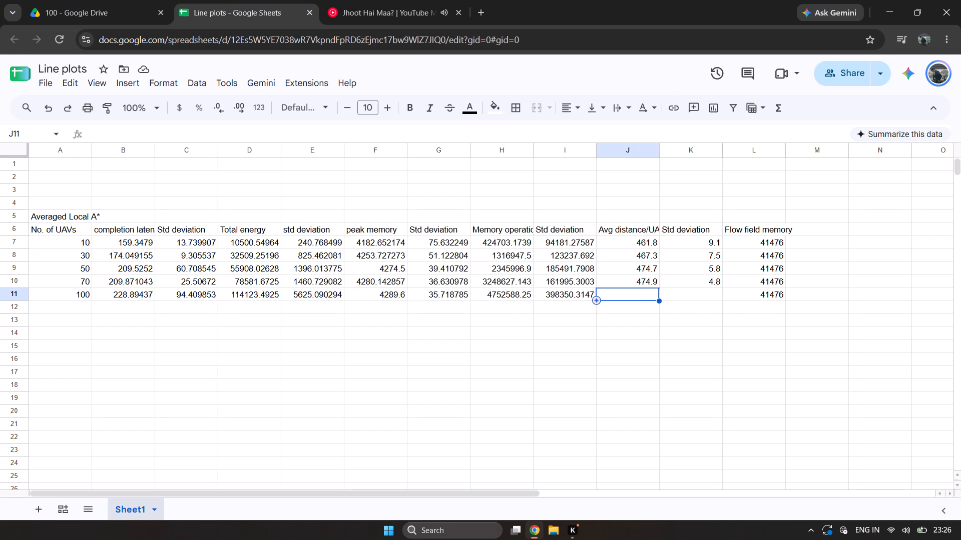
pyautogui.hotkey('ctrl', 'v')
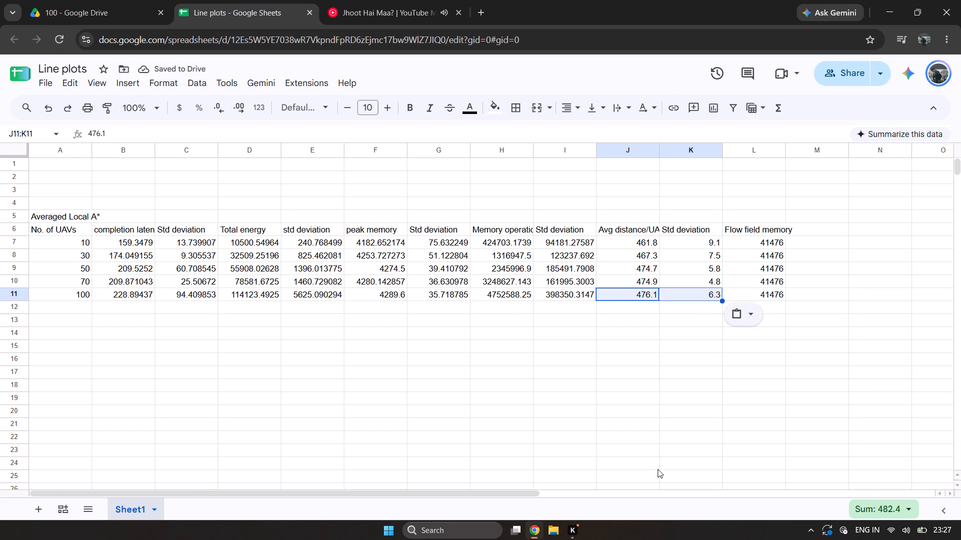
# Copy the table title and column headers in A5:K6 to A14:K15 to start a second table.
pyautogui.moveTo(46, 217); pyautogui.dragTo(404, 217)
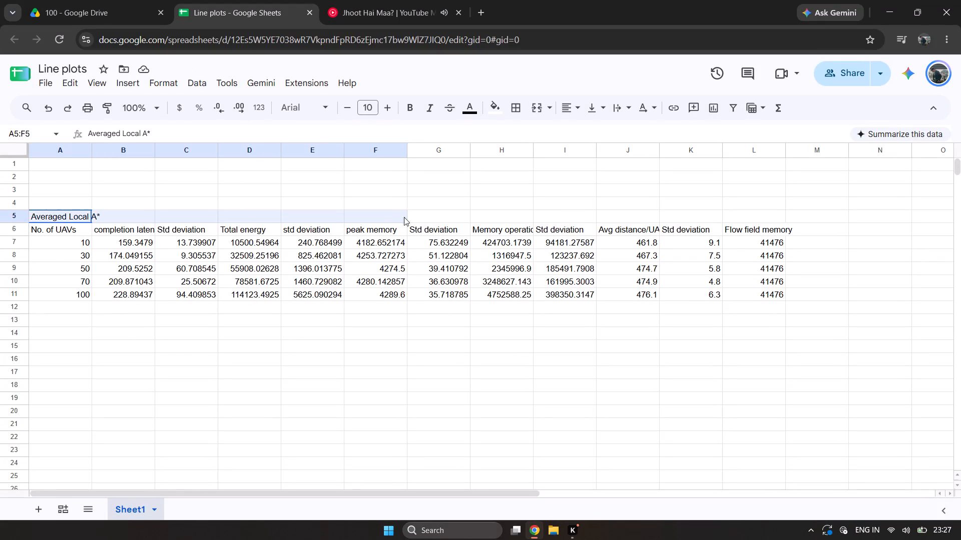
pyautogui.moveTo(404, 217); pyautogui.dragTo(711, 230)
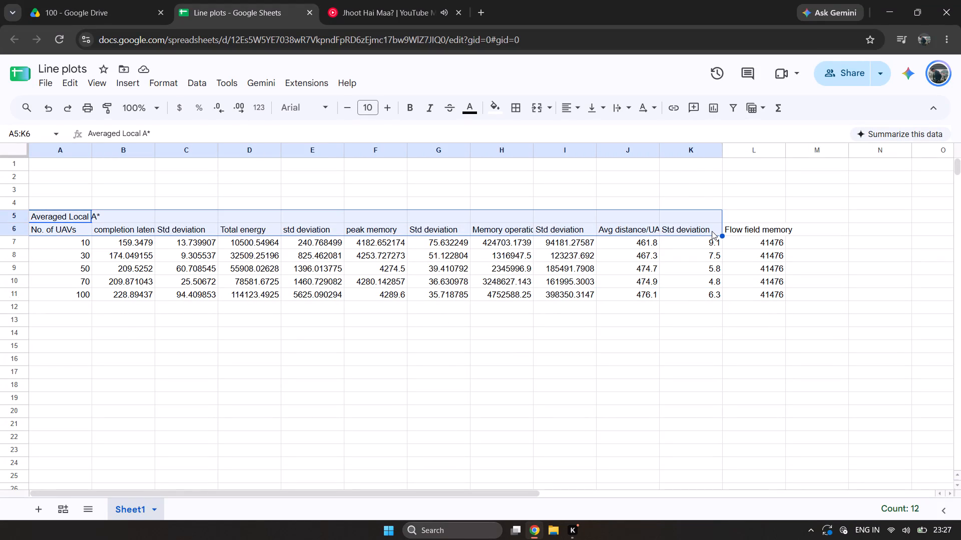
pyautogui.hotkey('ctrl', 'c')
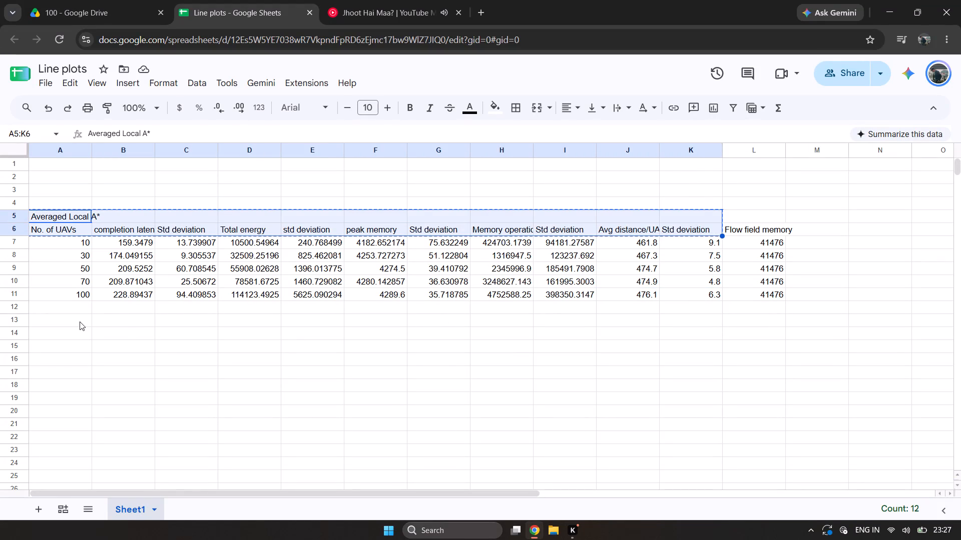
pyautogui.click(83, 335)
pyautogui.hotkey('ctrl', 'v')
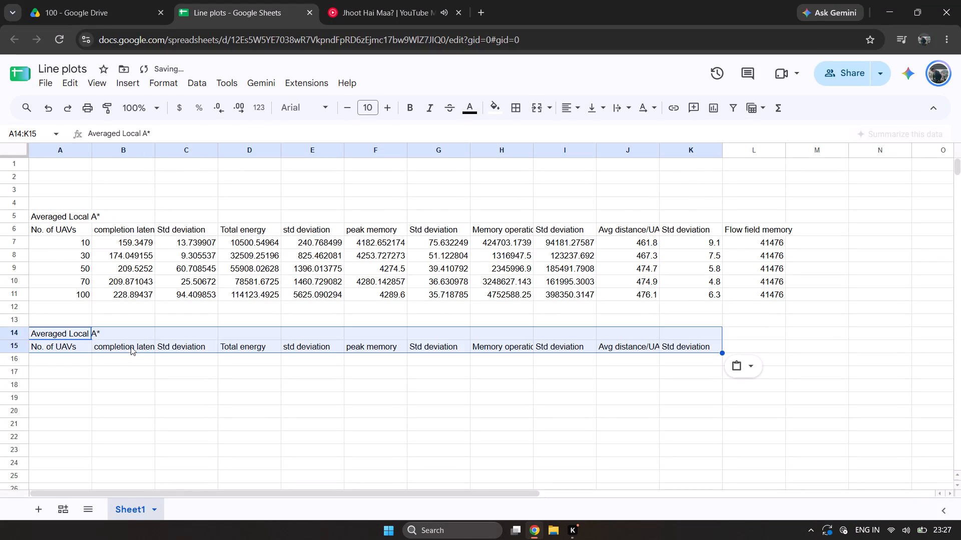
# Change the second table's title in A14 to Averaged Global D* lite.
pyautogui.click(54, 361)
pyautogui.click(73, 333)
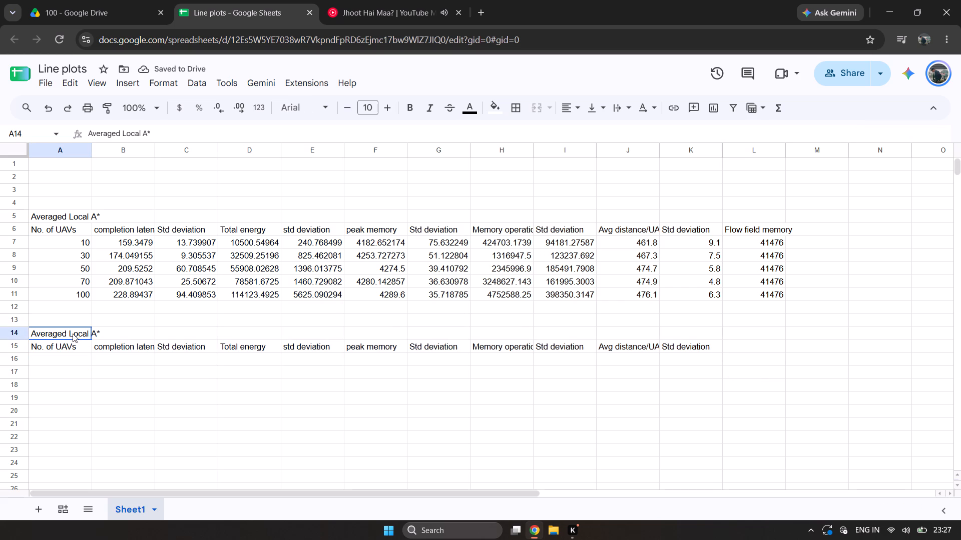
pyautogui.click(151, 137)
pyautogui.press('BackSpace')
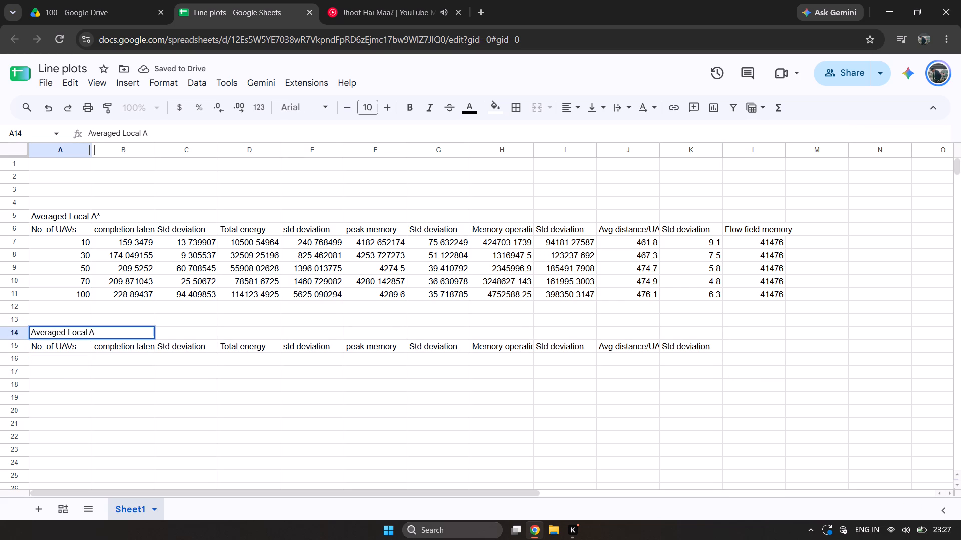
pyautogui.press('BackSpace')
pyautogui.press('BackSpace')
pyautogui.press('BackSpace')
pyautogui.press('BackSpace')
pyautogui.press('BackSpace')
pyautogui.press('BackSpace')
pyautogui.press('BackSpace')
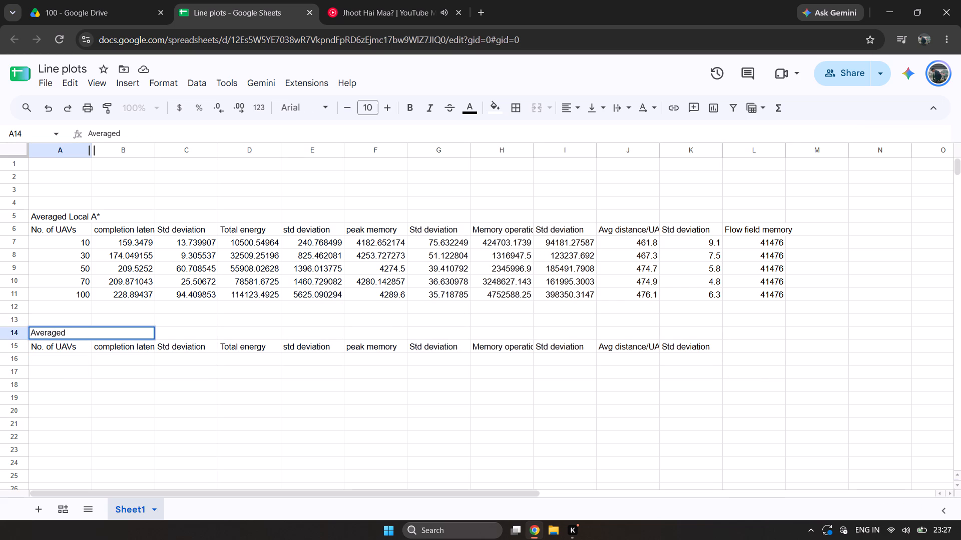
pyautogui.write('Glob')
pyautogui.write('al D')
pyautogui.write('*')
pyautogui.press('space')
pyautogui.write('lite')
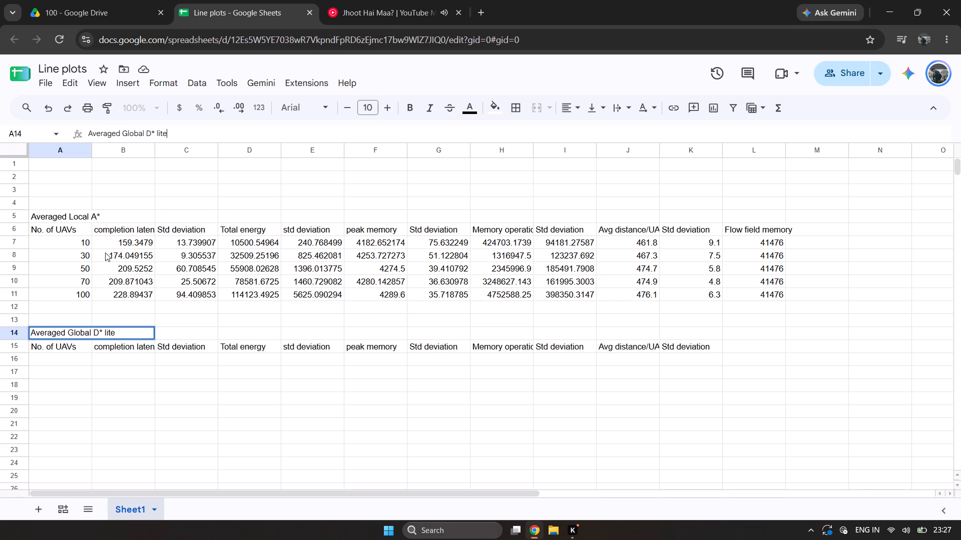
pyautogui.click(87, 242)
# Copy the UAV counts 10, 30, 50, 70 and 100 from A7:A11 into A16:A20 of the second table.
pyautogui.moveTo(85, 242); pyautogui.dragTo(89, 295)
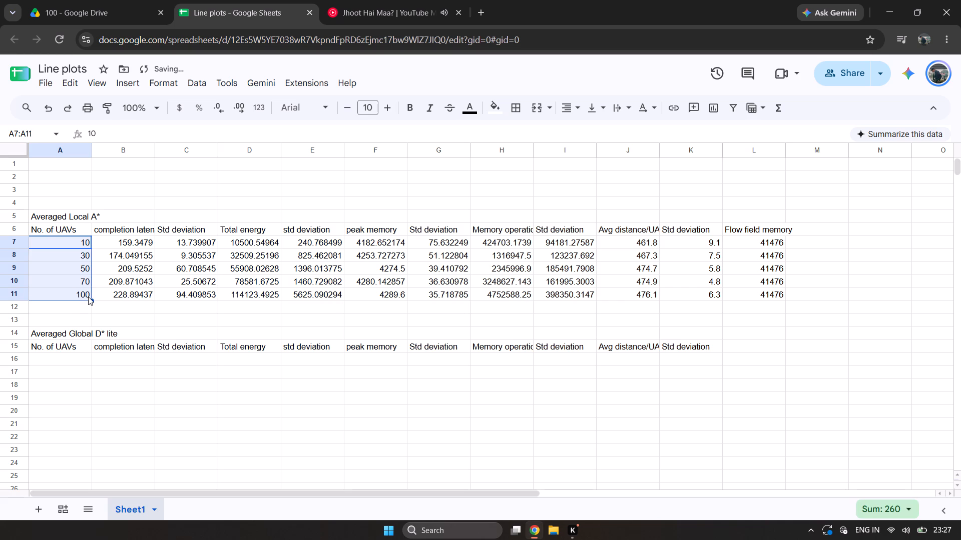
pyautogui.hotkey('ctrl', 'c')
pyautogui.click(68, 361)
pyautogui.hotkey('ctrl', 'v')
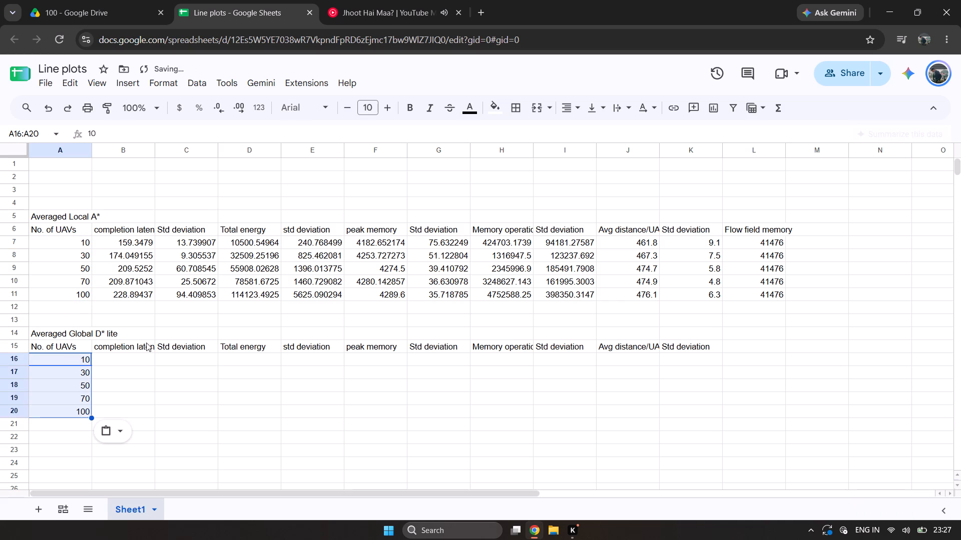
pyautogui.click(191, 384)
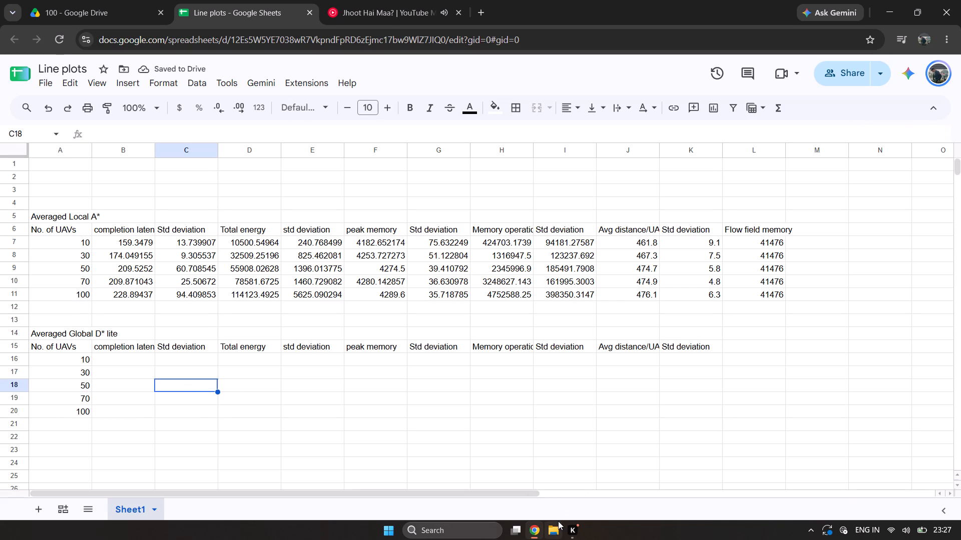
# Switch to File Explorer and delete SIT-1511_Viva_Preparation_Guide from the Downloads folder.
pyautogui.click(558, 521)
pyautogui.click(74, 201)
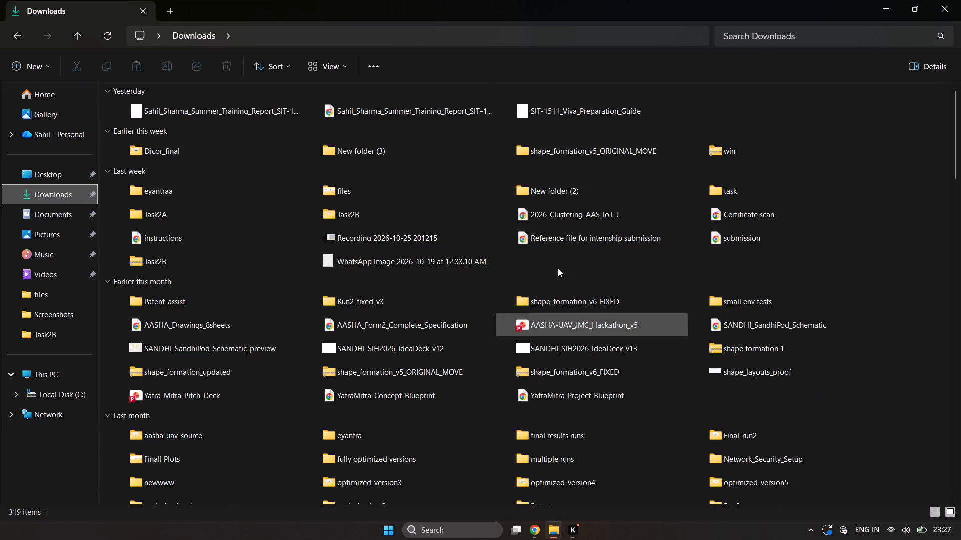
pyautogui.click(586, 95)
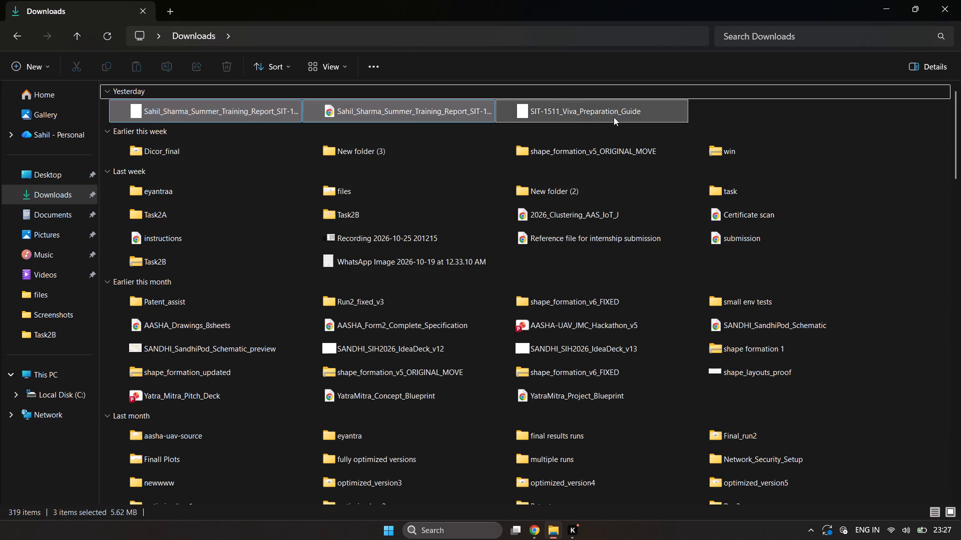
pyautogui.click(581, 111)
pyautogui.click(223, 72)
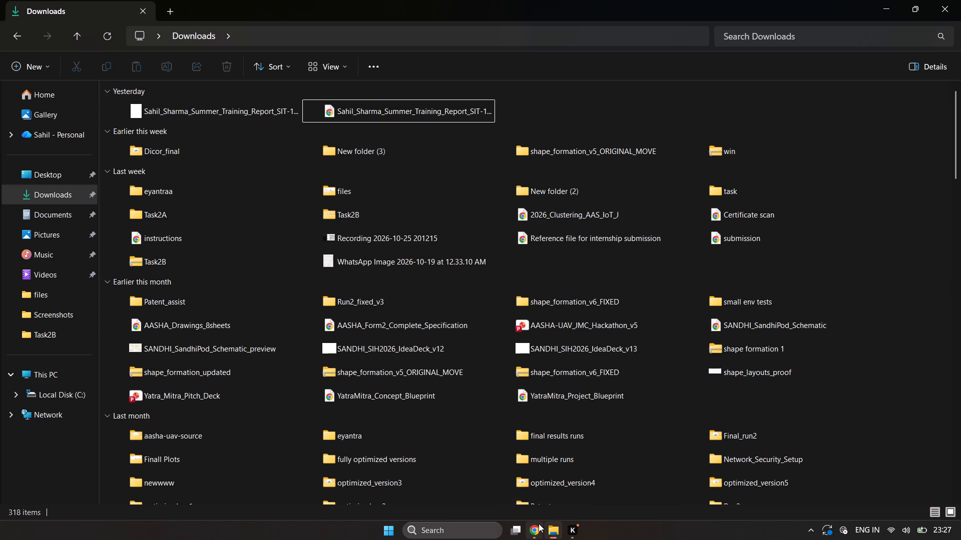
# Launch Autodesk Fusion and return to the Line plots sheet in Chrome while it loads.
pyautogui.click(398, 525)
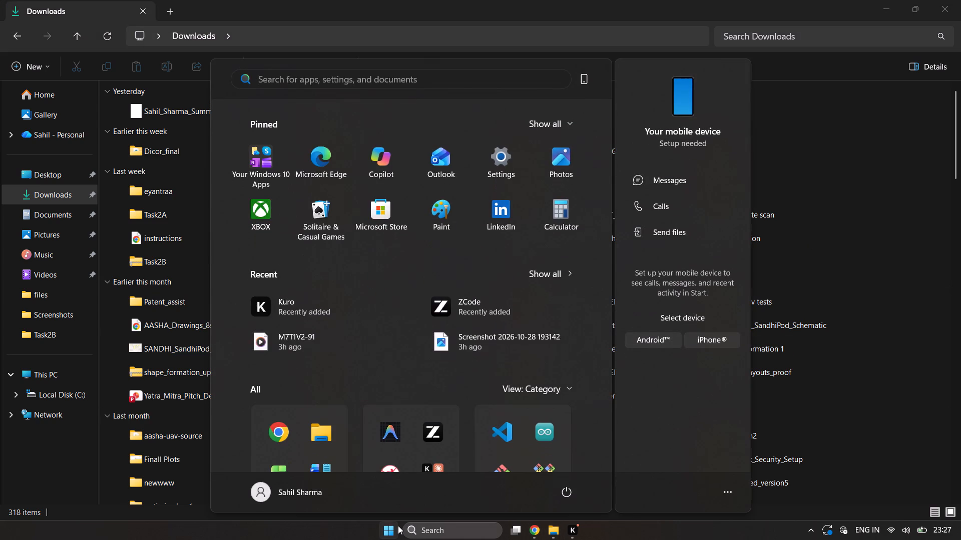
pyautogui.press('f')
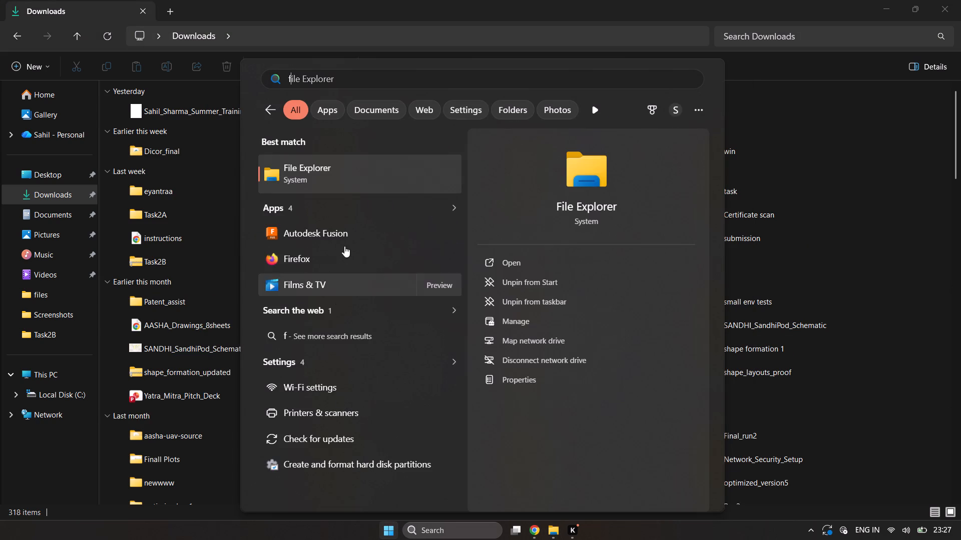
pyautogui.click(348, 230)
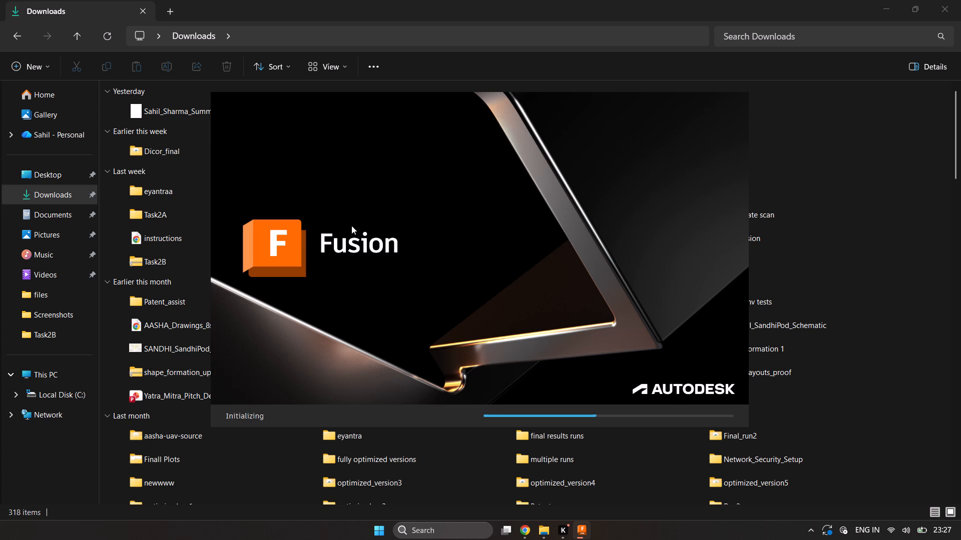
pyautogui.click(523, 532)
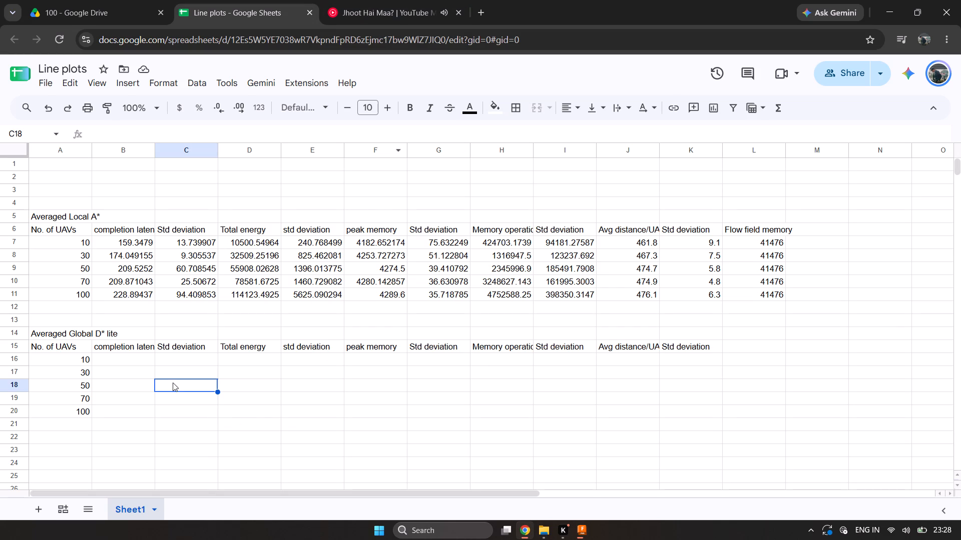
# Return to Drive, close the simulation metrics CSV and open folder 10 inside Global D* lite under varying no. of UAVs.
pyautogui.click(71, 0)
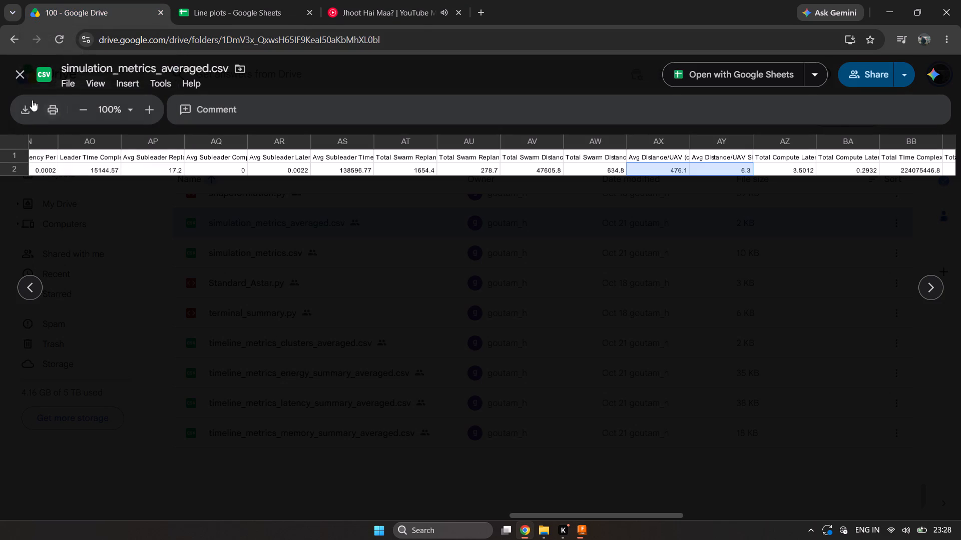
pyautogui.click(28, 70)
pyautogui.click(12, 29)
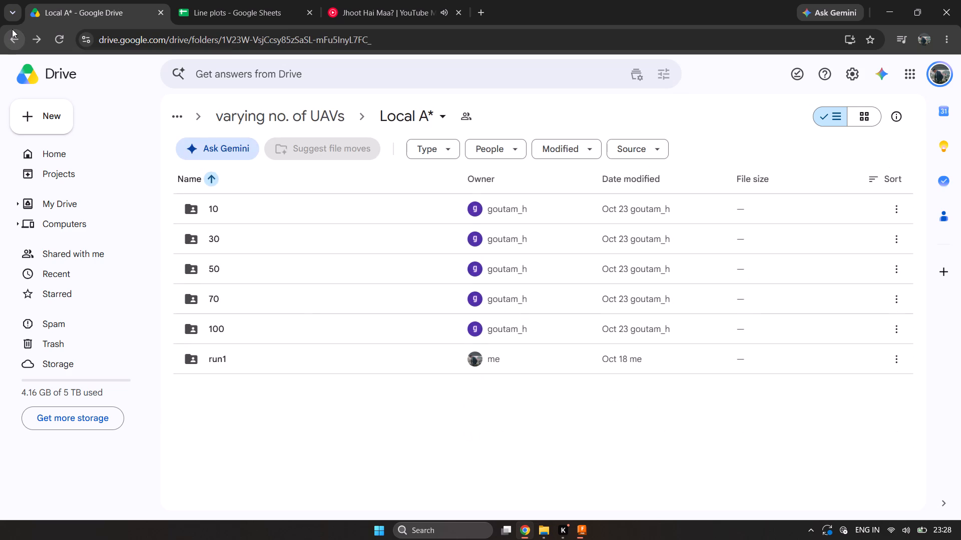
pyautogui.click(12, 29)
pyautogui.doubleClick(226, 238)
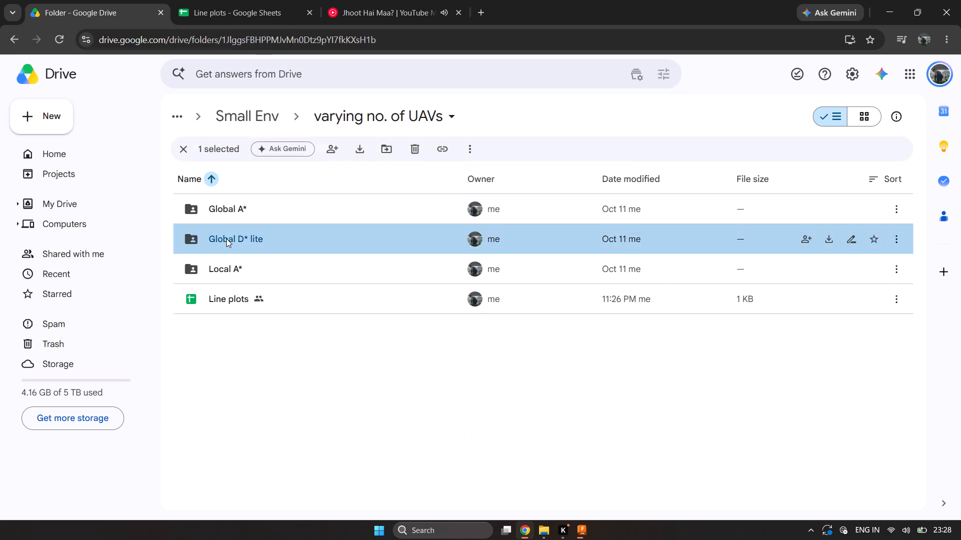
pyautogui.doubleClick(228, 204)
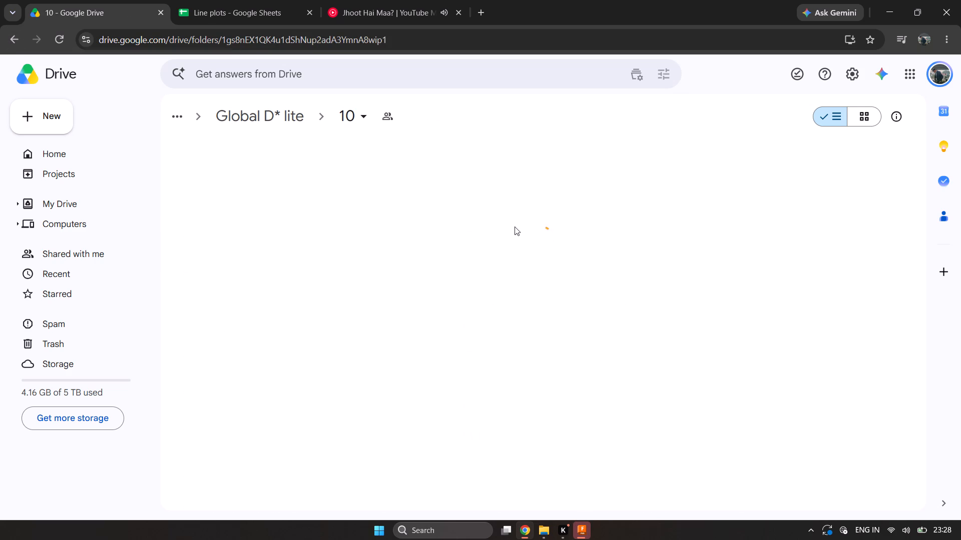
# Find and open timeline_metrics_latency_summary_averaged.csv in the Global D* lite 10 folder.
pyautogui.scroll(-20, 515, 226)
pyautogui.scroll(-12, 515, 226)
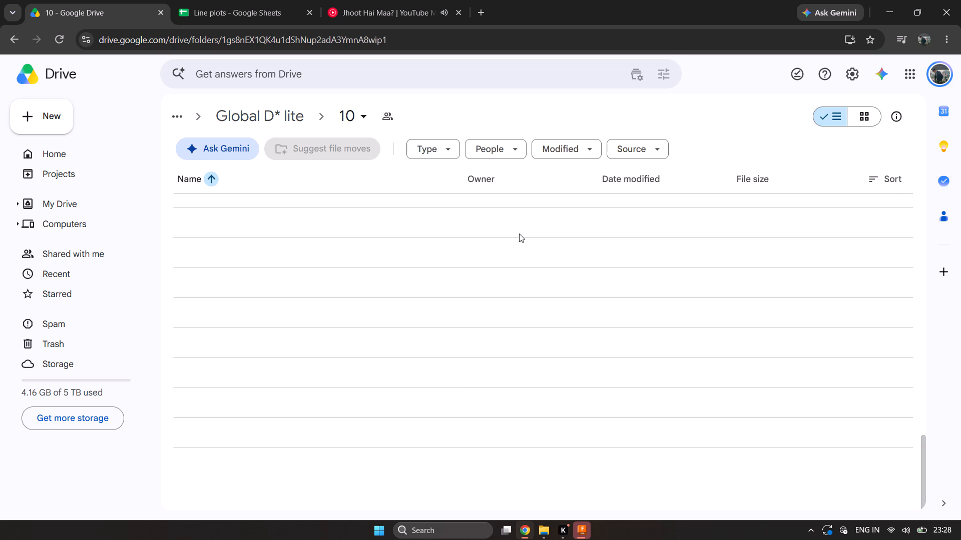
pyautogui.scroll(-1, 587, 267)
pyautogui.scroll(-7, 370, 331)
pyautogui.scroll(-5, 358, 389)
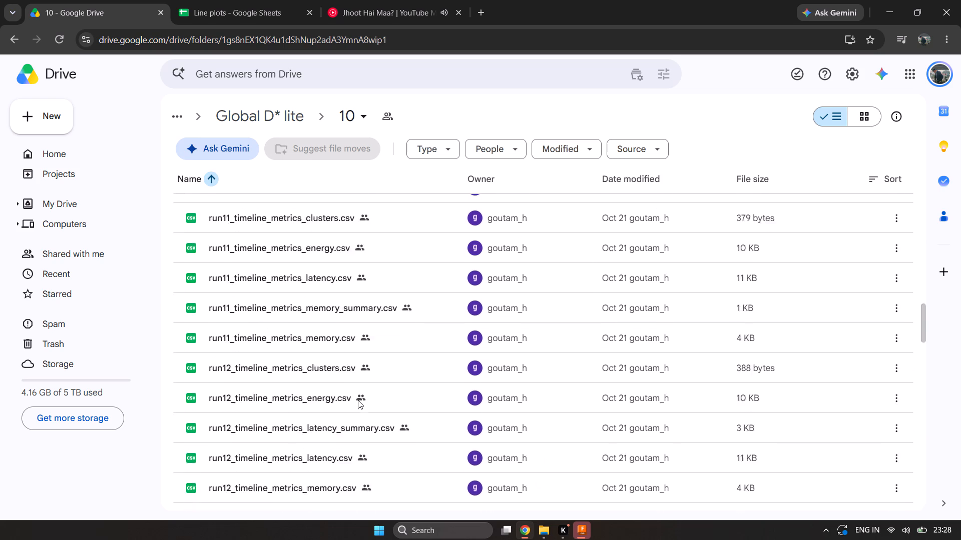
pyautogui.scroll(-20, 358, 400)
pyautogui.scroll(-7, 360, 403)
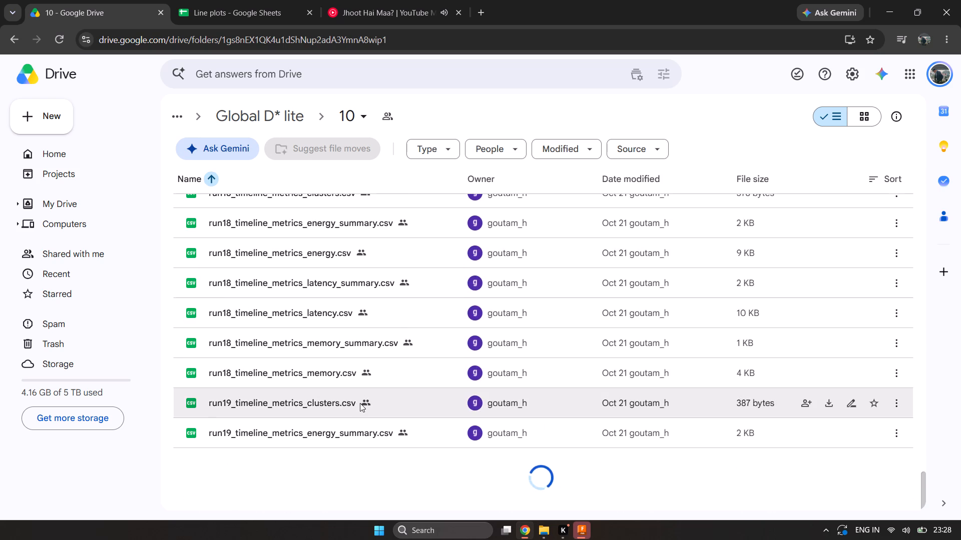
pyautogui.scroll(-9, 412, 382)
pyautogui.scroll(-5, 323, 419)
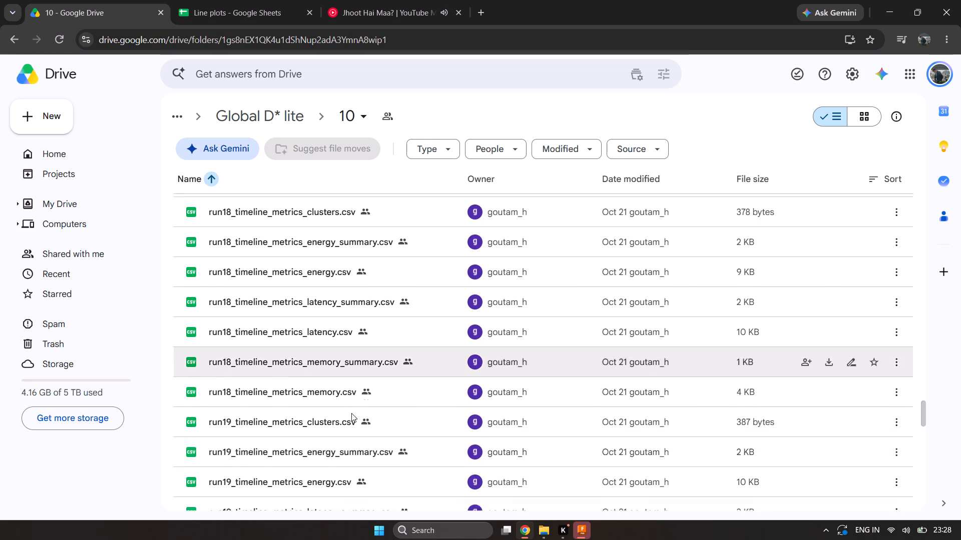
pyautogui.scroll(-20, 351, 413)
pyautogui.scroll(-7, 351, 413)
pyautogui.scroll(-6, 263, 391)
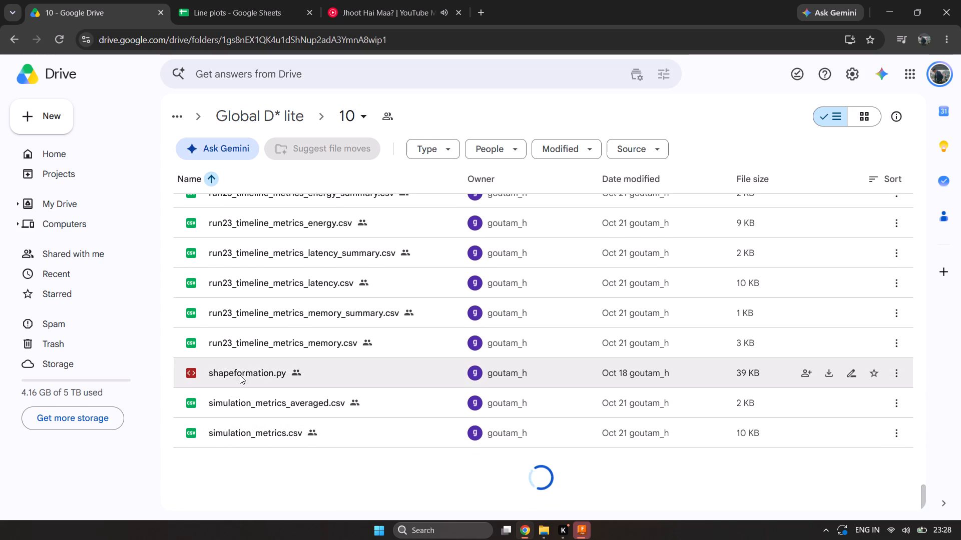
pyautogui.scroll(-14, 308, 353)
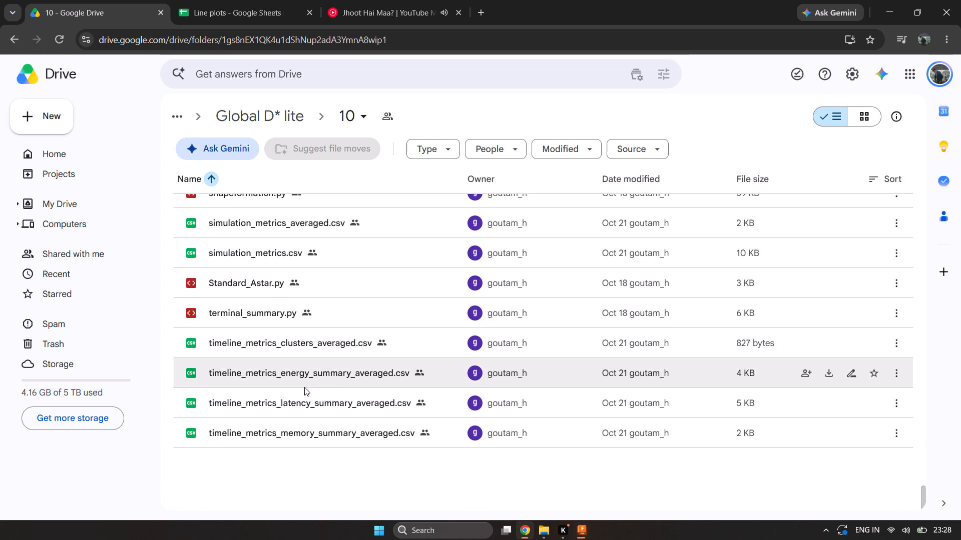
pyautogui.doubleClick(301, 405)
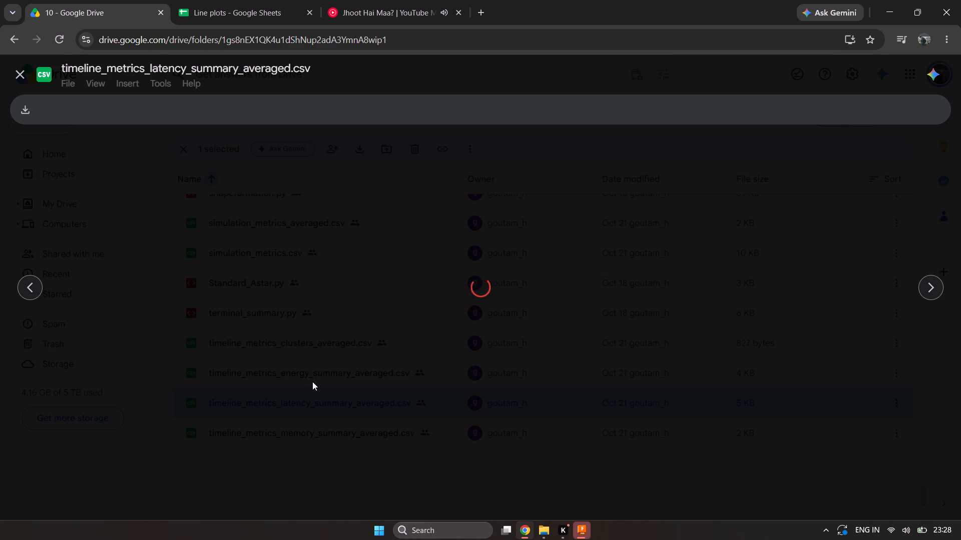
# Copy the Max Individual Latency pair, 152.2706 and 6.863954, into B16:C16 of Line plots for 10 UAVs.
pyautogui.scroll(-20, 431, 318)
pyautogui.scroll(-10, 431, 318)
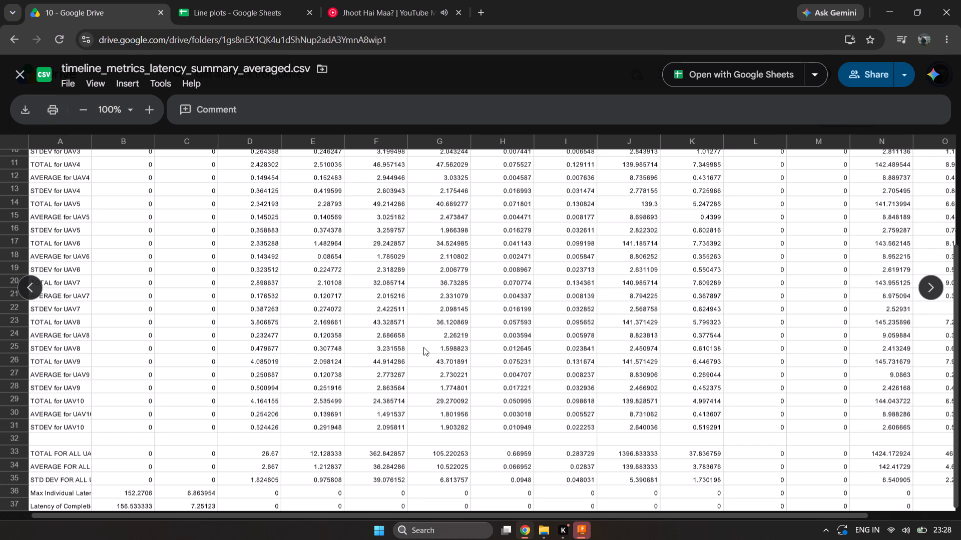
pyautogui.scroll(-8, 423, 347)
pyautogui.moveTo(150, 493); pyautogui.dragTo(168, 493)
pyautogui.hotkey('ctrl', 'c')
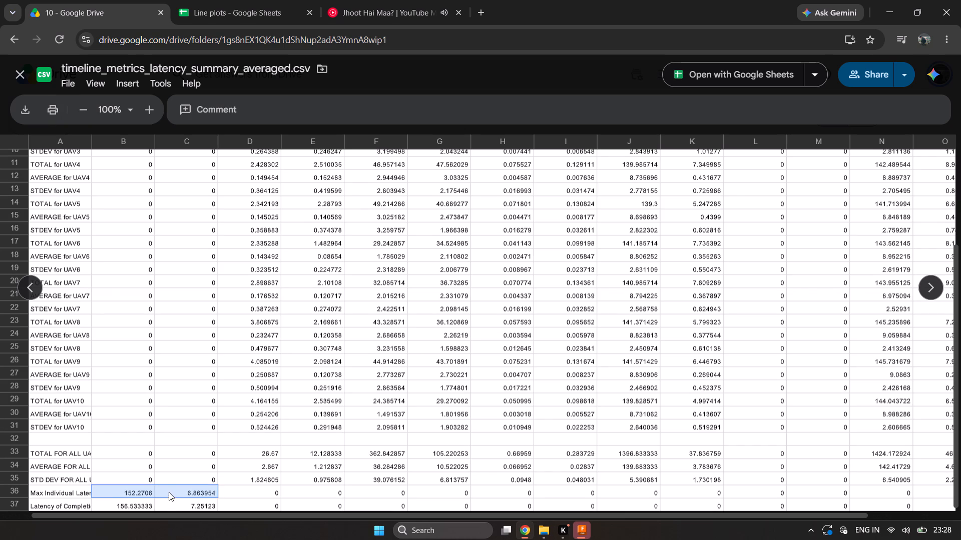
pyautogui.click(175, 0)
pyautogui.click(153, 360)
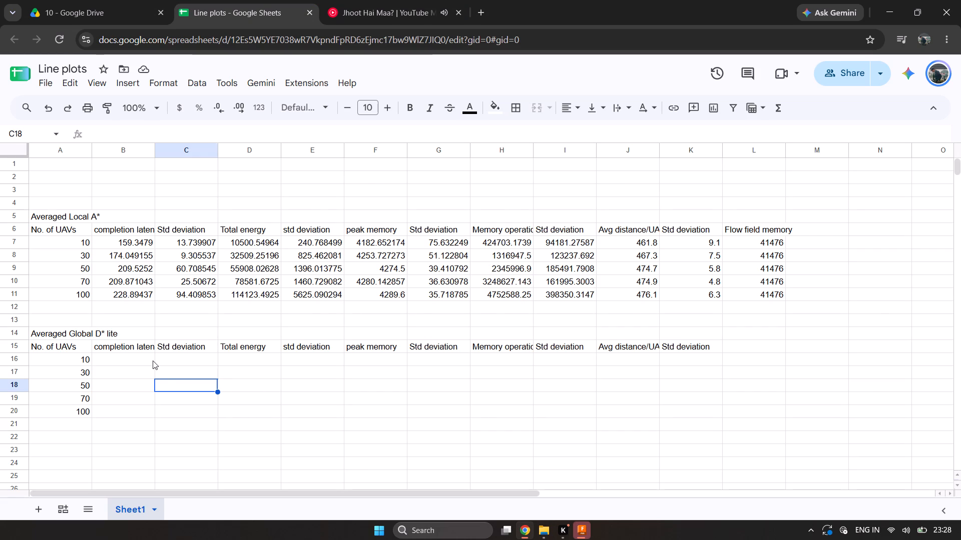
pyautogui.hotkey('ctrl', 'v')
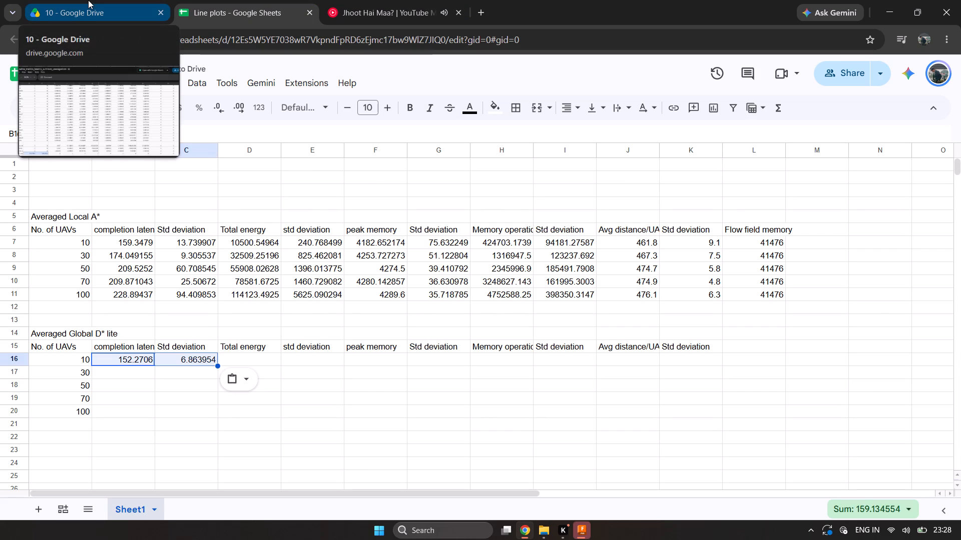
# Copy 10290.79097 and 341.949346 from the all-UAV total row of timeline_metrics_energy_summary_averaged.csv into D16:E16 of Line plots.
pyautogui.click(88, 0)
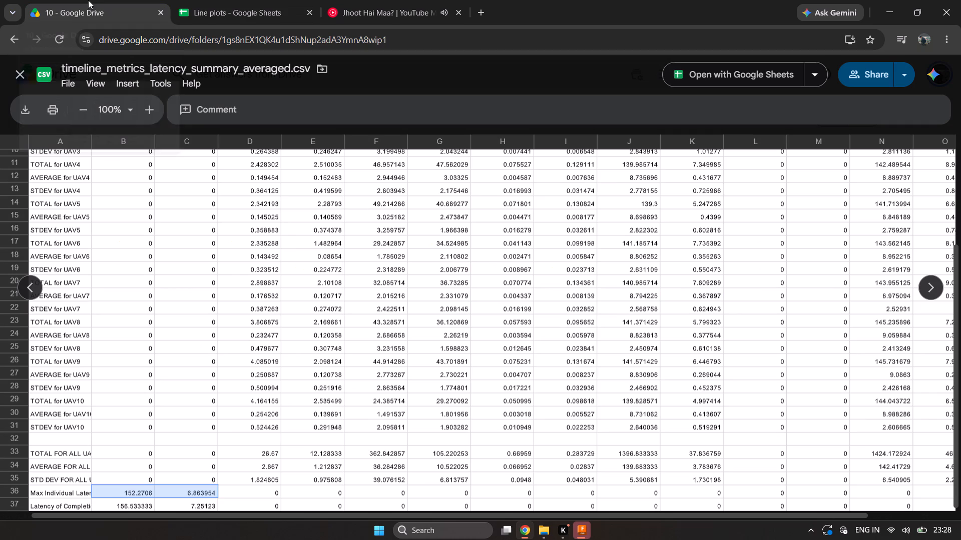
pyautogui.click(22, 73)
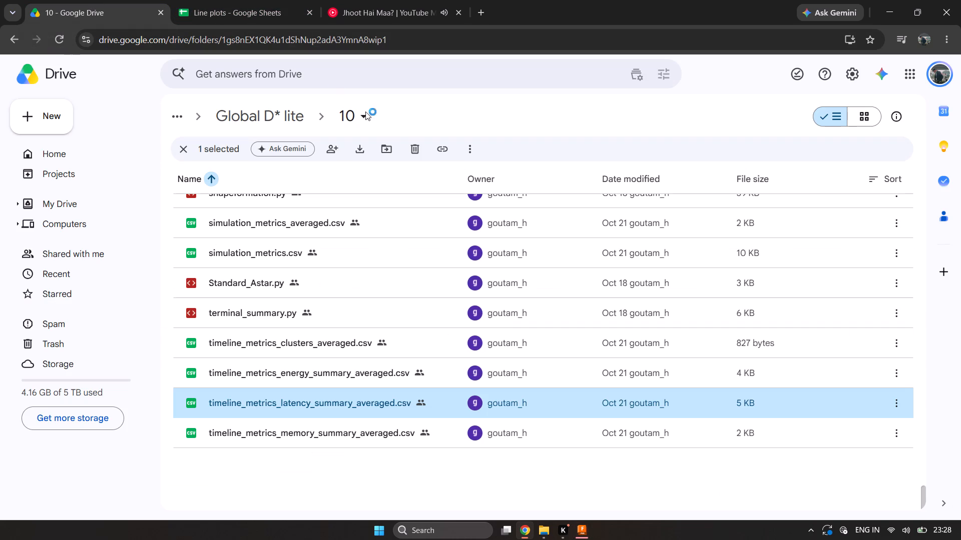
pyautogui.doubleClick(298, 376)
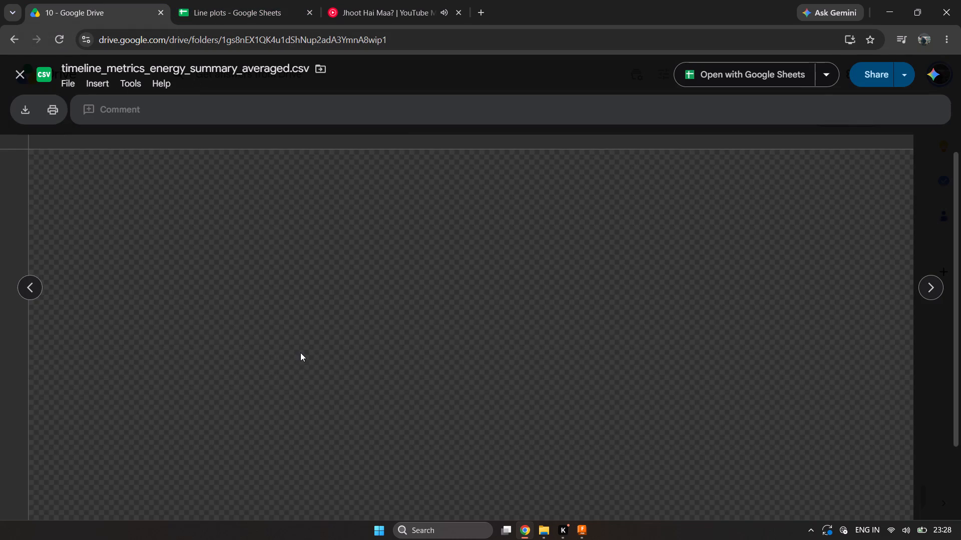
pyautogui.scroll(-20, 301, 352)
pyautogui.scroll(-2, 301, 352)
pyautogui.moveTo(761, 488); pyautogui.dragTo(800, 480)
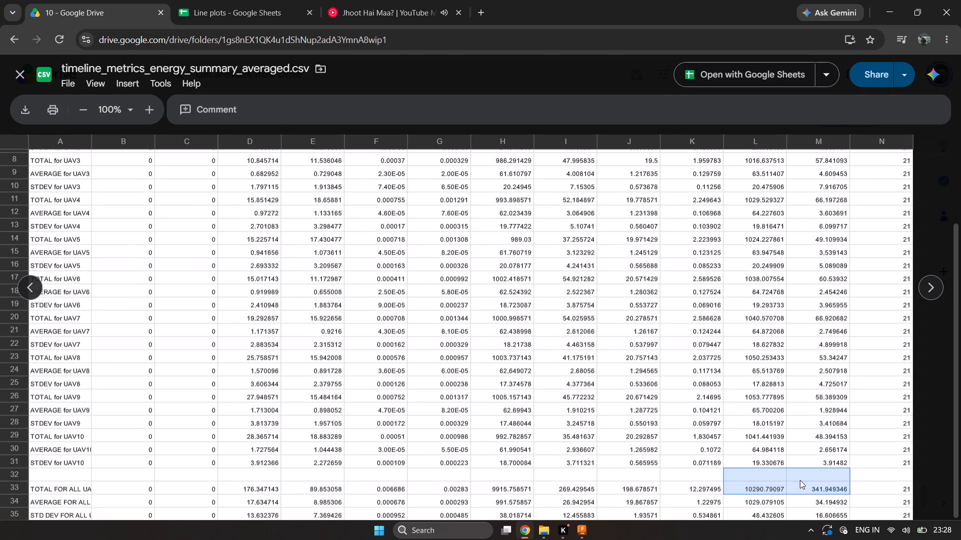
pyautogui.moveTo(800, 480); pyautogui.dragTo(802, 493)
pyautogui.hotkey('ctrl', 'c')
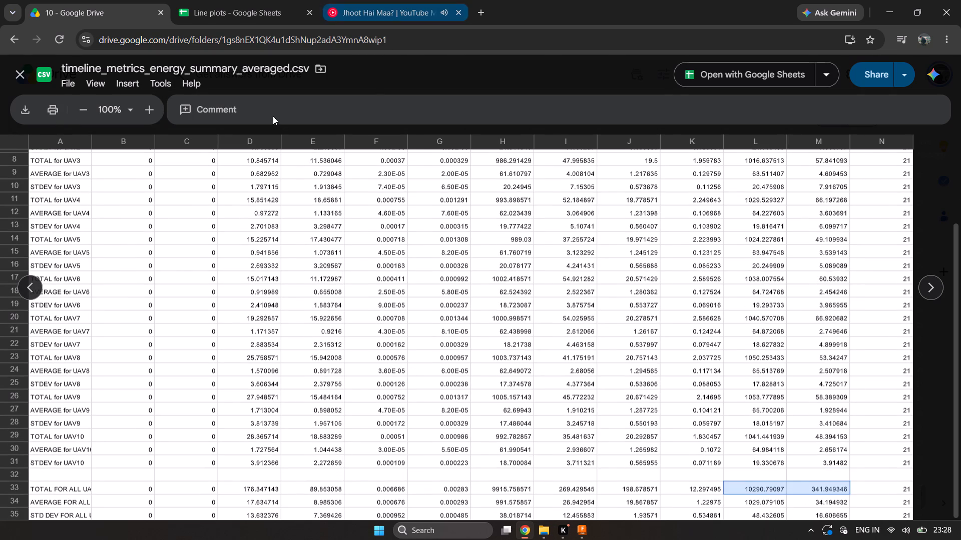
pyautogui.click(256, 0)
pyautogui.click(271, 362)
pyautogui.hotkey('ctrl', 'v')
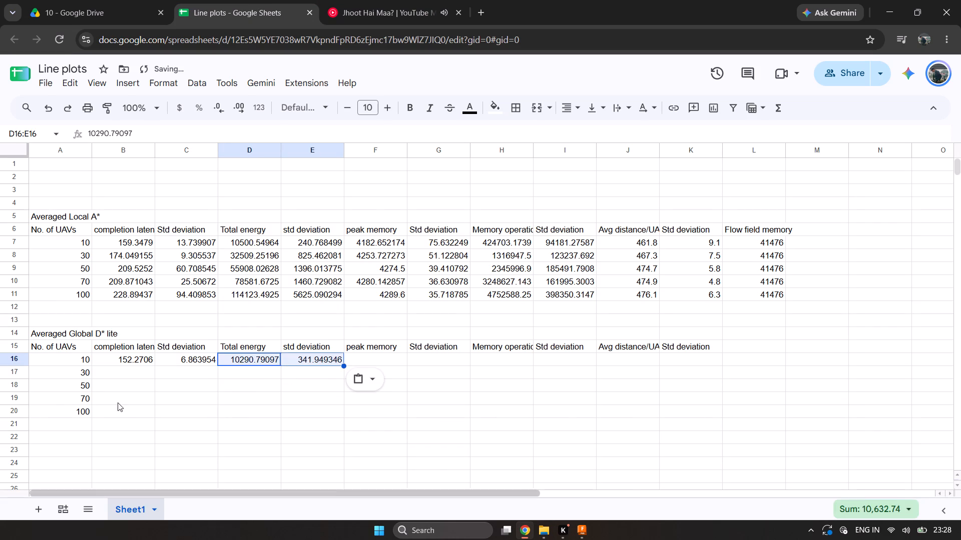
# Copy 24905.33333 and 10879.01469 from the all-UAV total row of timeline_metrics_memory_summary_averaged.csv into H16:I16 of Line plots.
pyautogui.click(140, 0)
pyautogui.click(28, 66)
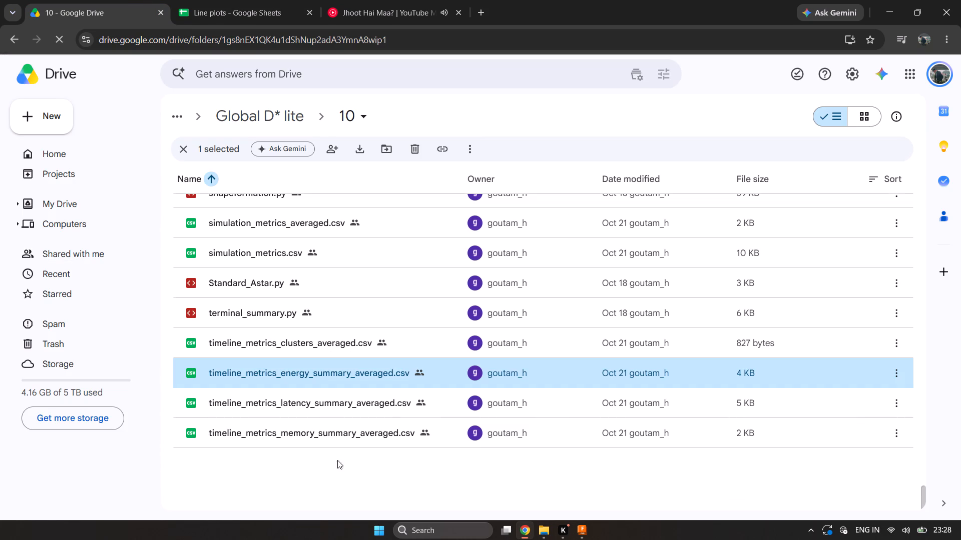
pyautogui.doubleClick(304, 432)
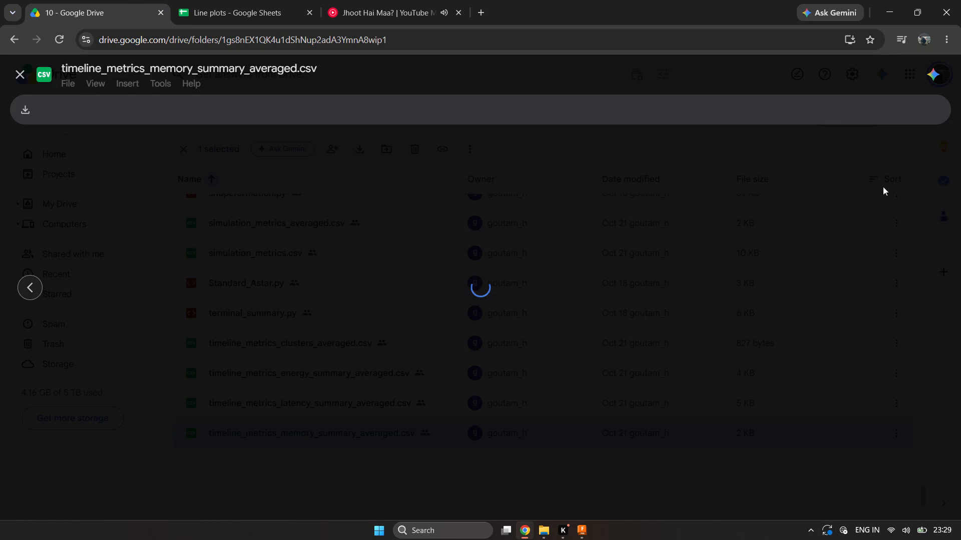
pyautogui.scroll(-9, 424, 249)
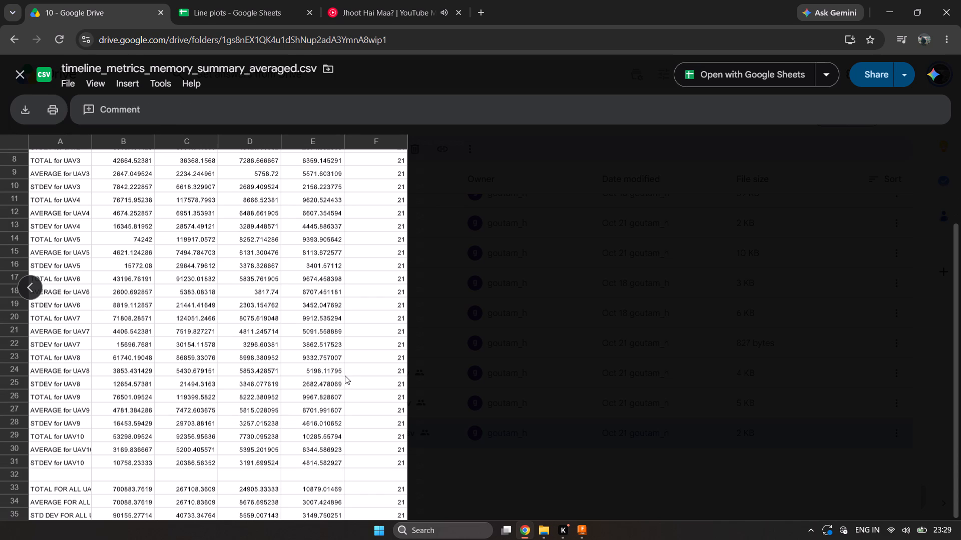
pyautogui.scroll(-8, 345, 375)
pyautogui.moveTo(269, 490); pyautogui.dragTo(286, 488)
pyautogui.hotkey('ctrl', 'c')
pyautogui.click(258, 0)
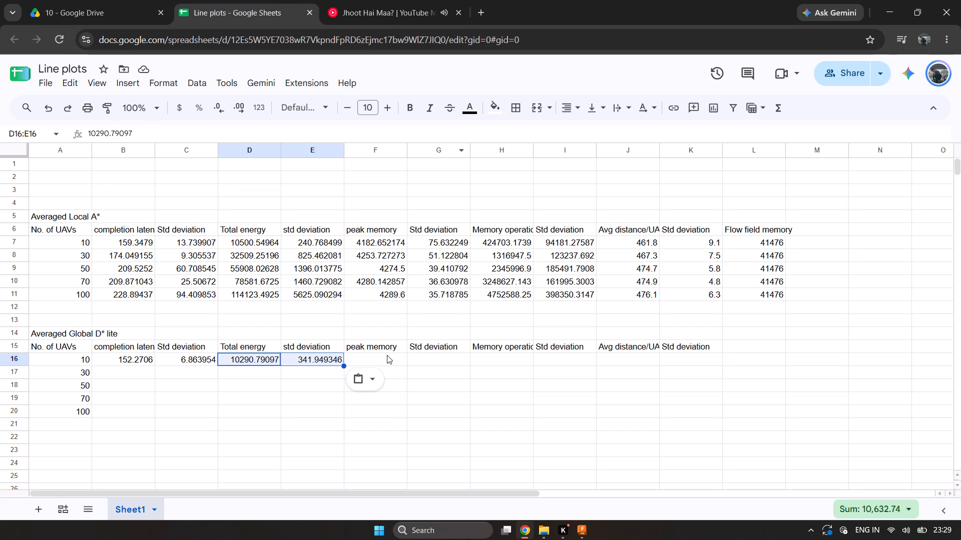
pyautogui.click(490, 361)
pyautogui.hotkey('ctrl', 'v')
# Recheck the memory summary, paste the copied memory pair into F16:G16 under peak memory, and clear H16:I16.
pyautogui.click(65, 0)
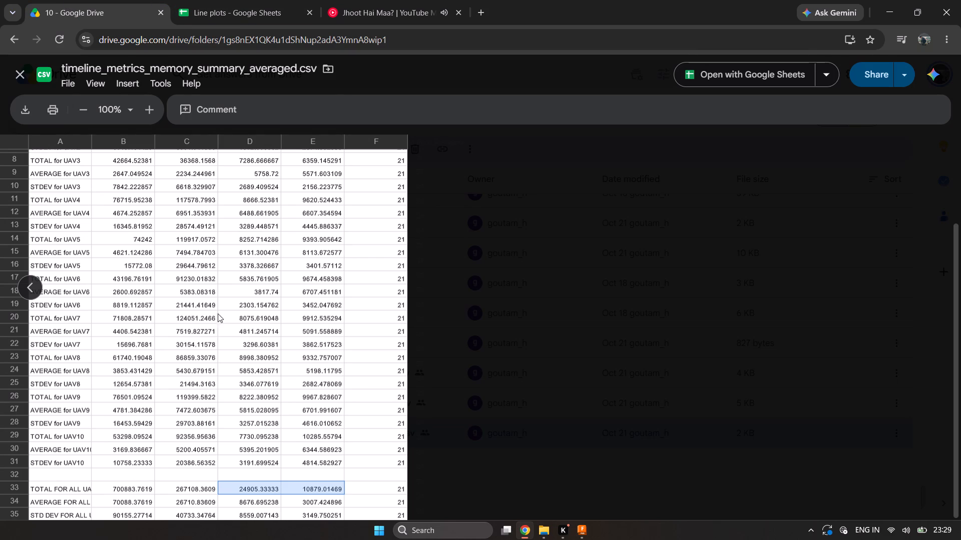
pyautogui.click(281, 0)
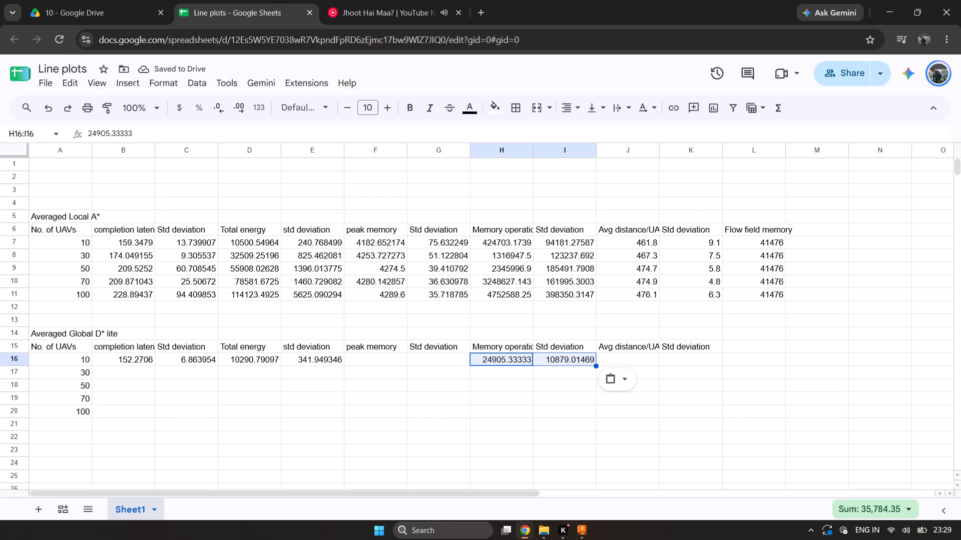
pyautogui.click(566, 365)
pyautogui.click(396, 365)
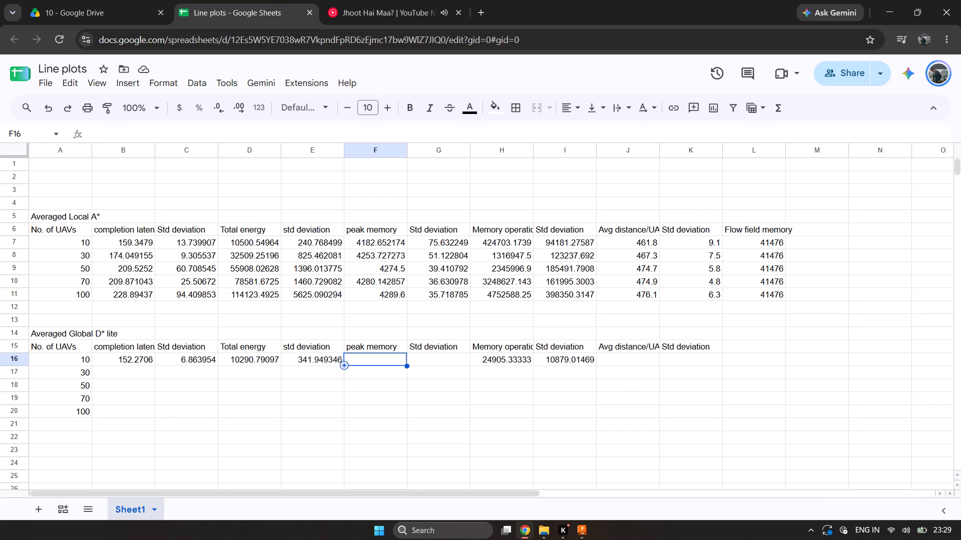
pyautogui.hotkey('ctrl', 'v')
pyautogui.moveTo(498, 357); pyautogui.dragTo(571, 358)
pyautogui.press('BackSpace')
# Copy 700883.7619 and 267108.3609 from the memory summary's all-UAV total row into H16:I16 under memory operations.
pyautogui.click(136, 0)
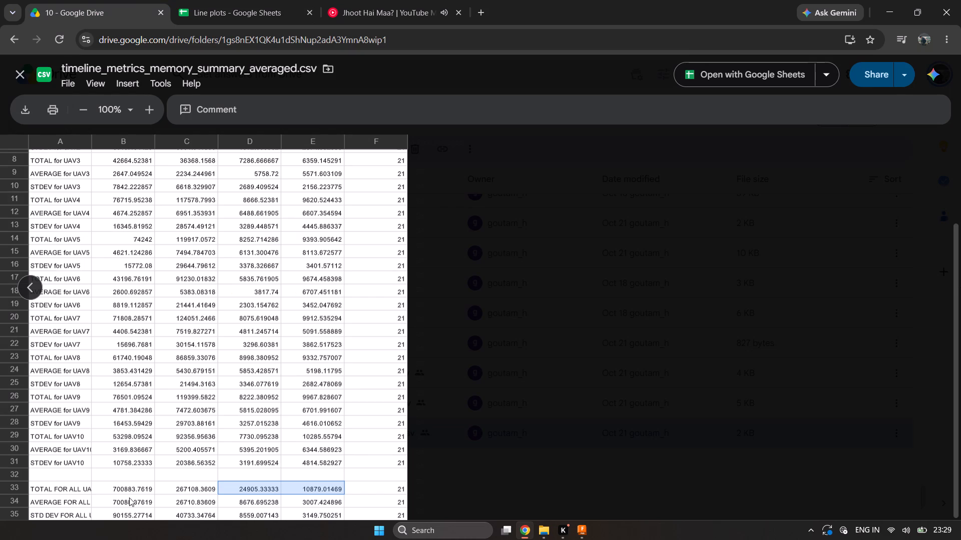
pyautogui.moveTo(123, 490); pyautogui.dragTo(171, 487)
pyautogui.hotkey('ctrl', 'c')
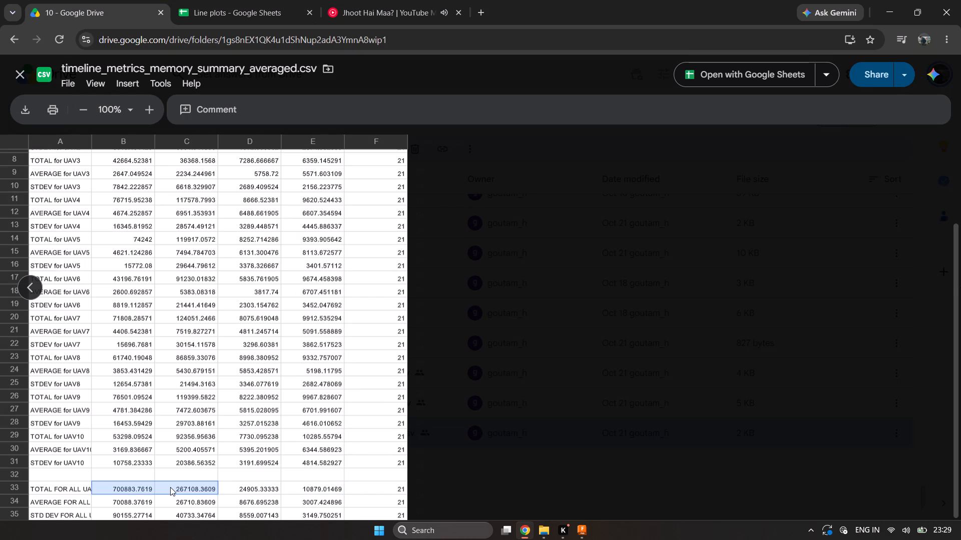
pyautogui.click(179, 0)
pyautogui.click(491, 366)
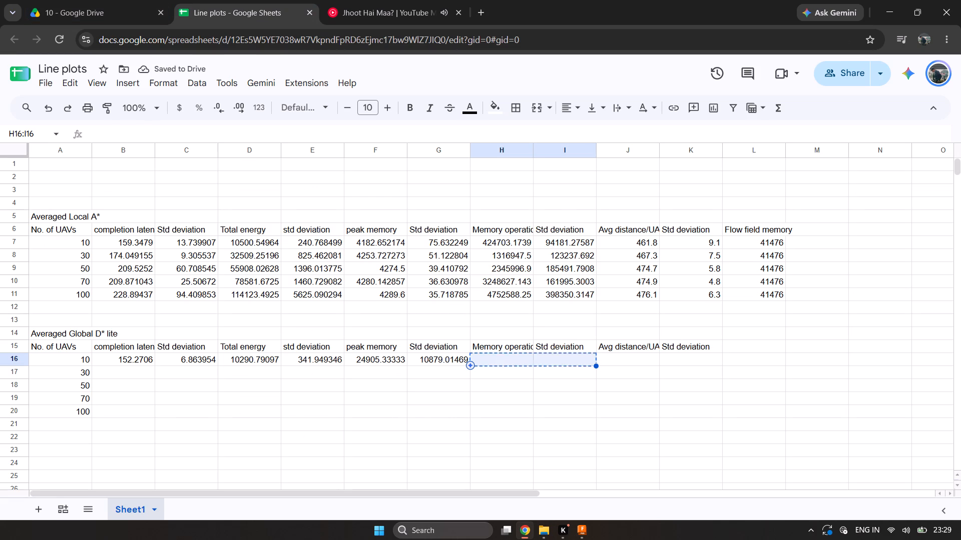
pyautogui.hotkey('ctrl', 'v')
pyautogui.click(473, 395)
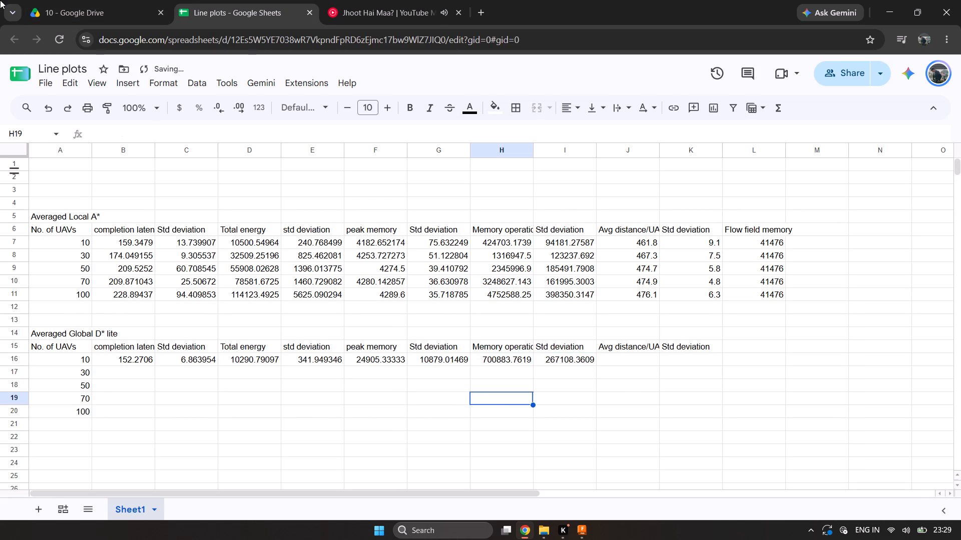
# Copy 465.5 and 12.6, the average distance per UAV and its deviation, from simulation_metrics_averaged.csv into J16:K16 of Line plots.
pyautogui.click(0, 0)
pyautogui.click(36, 0)
pyautogui.click(9, 71)
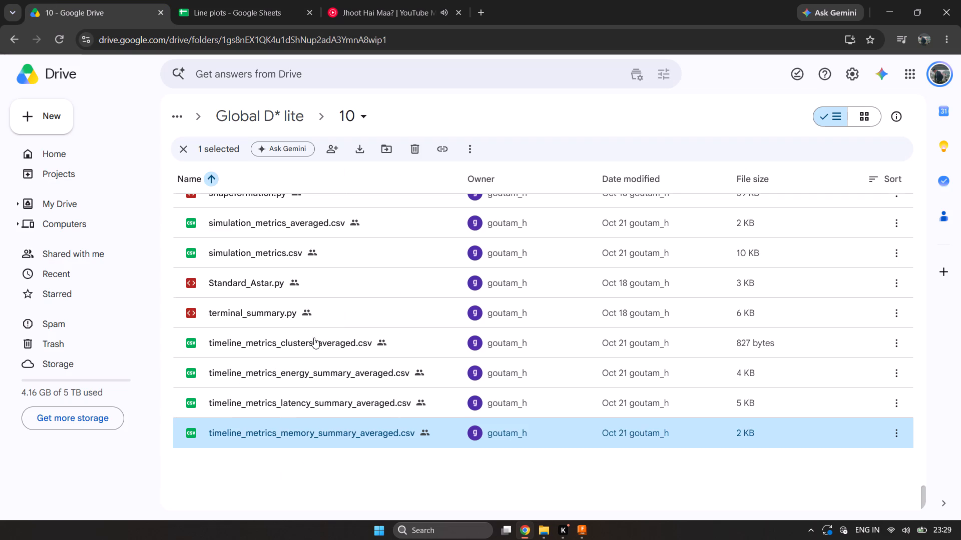
pyautogui.doubleClick(321, 219)
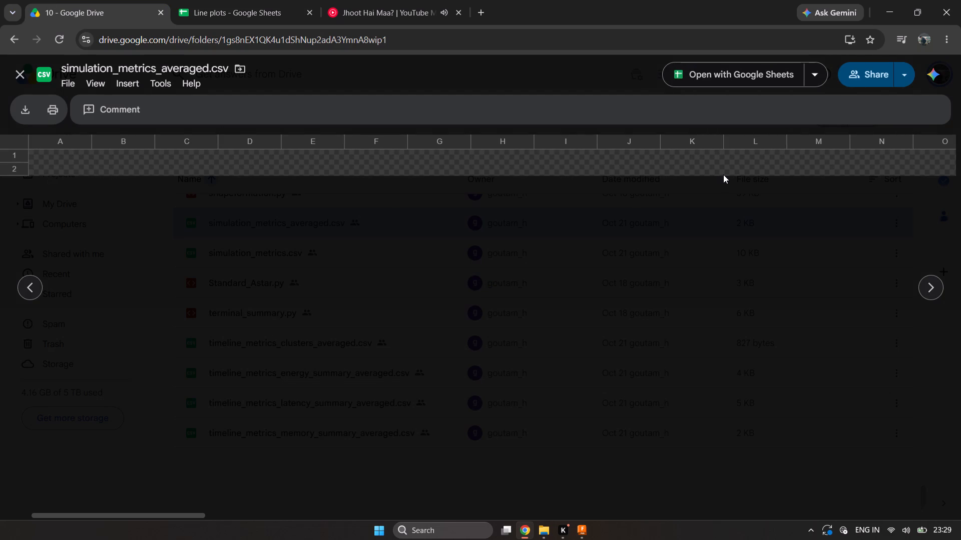
pyautogui.hscroll(-6, 837, 180)
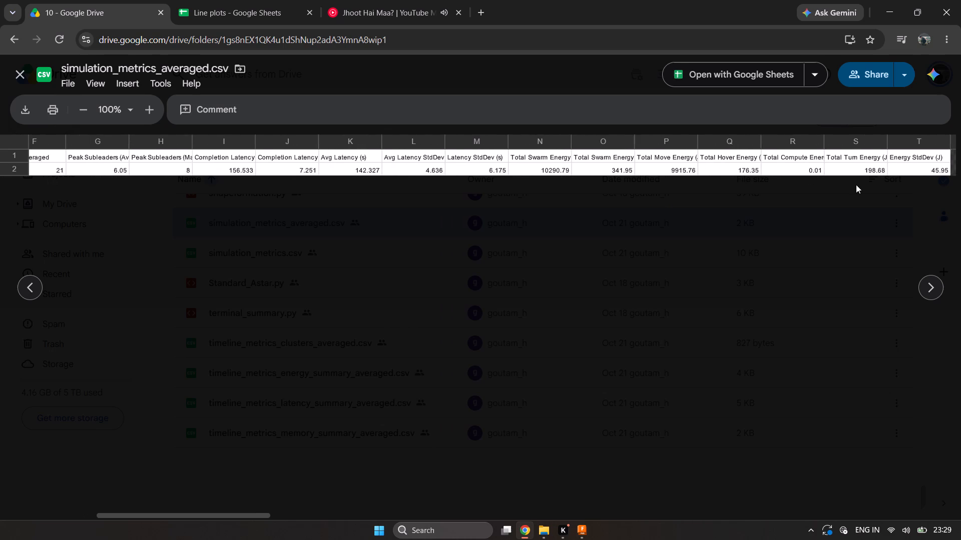
pyautogui.hscroll(-10, 856, 184)
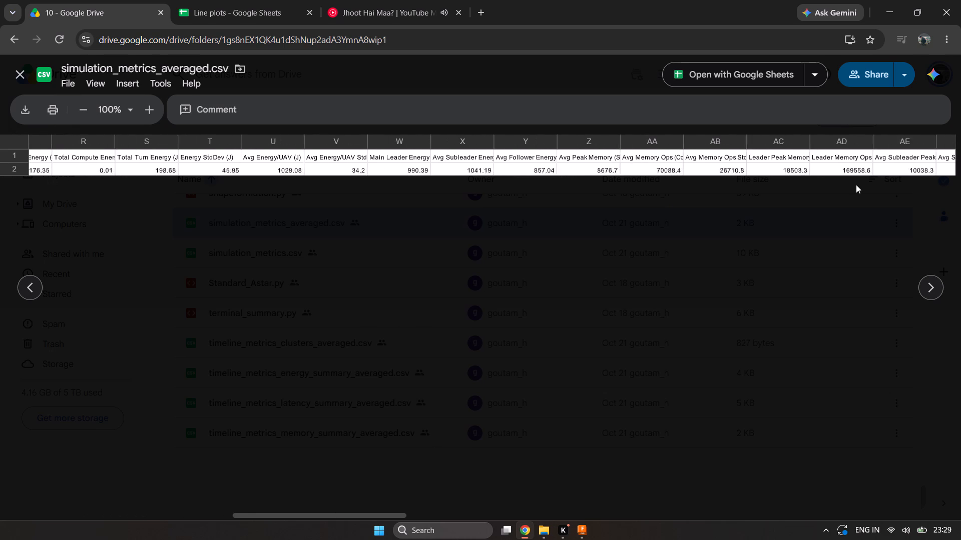
pyautogui.hscroll(-5, 856, 184)
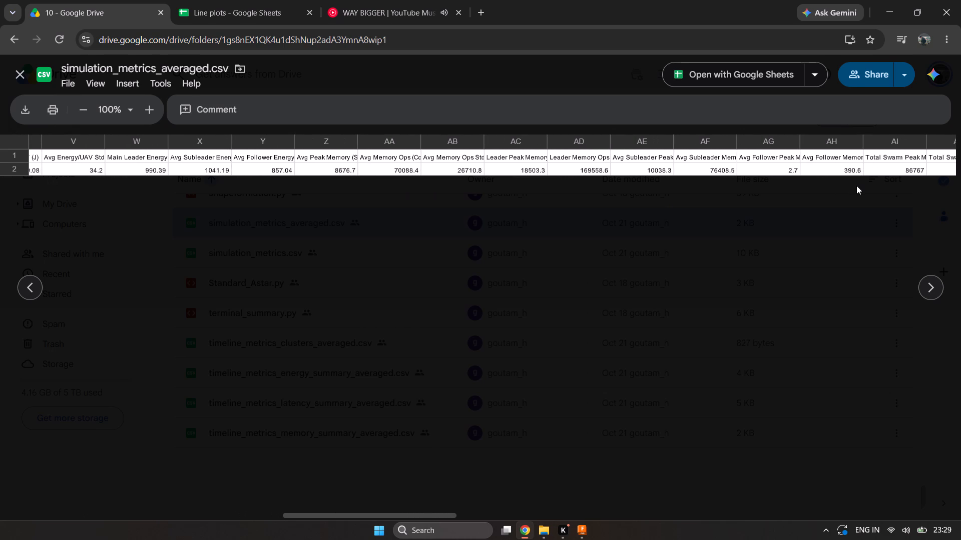
pyautogui.hscroll(-5, 856, 185)
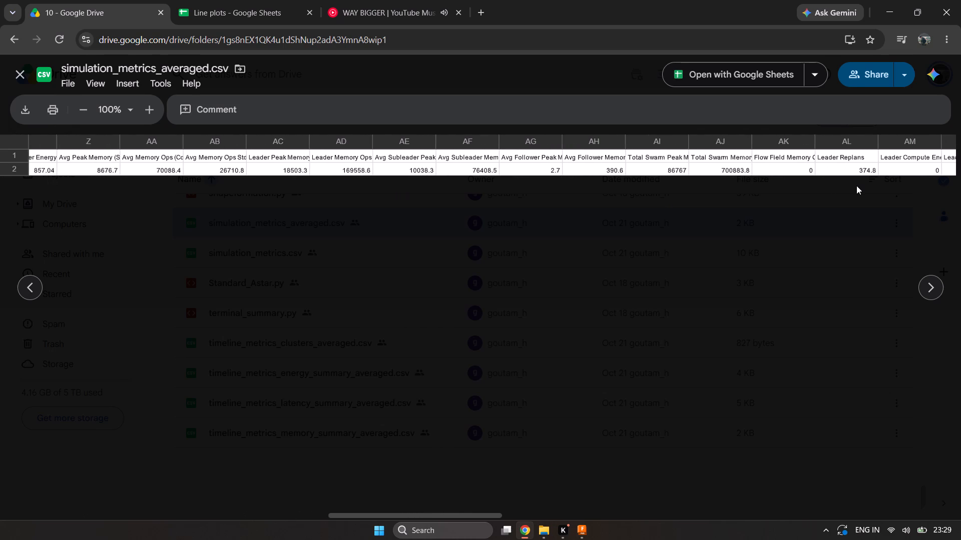
pyautogui.hscroll(-6, 856, 185)
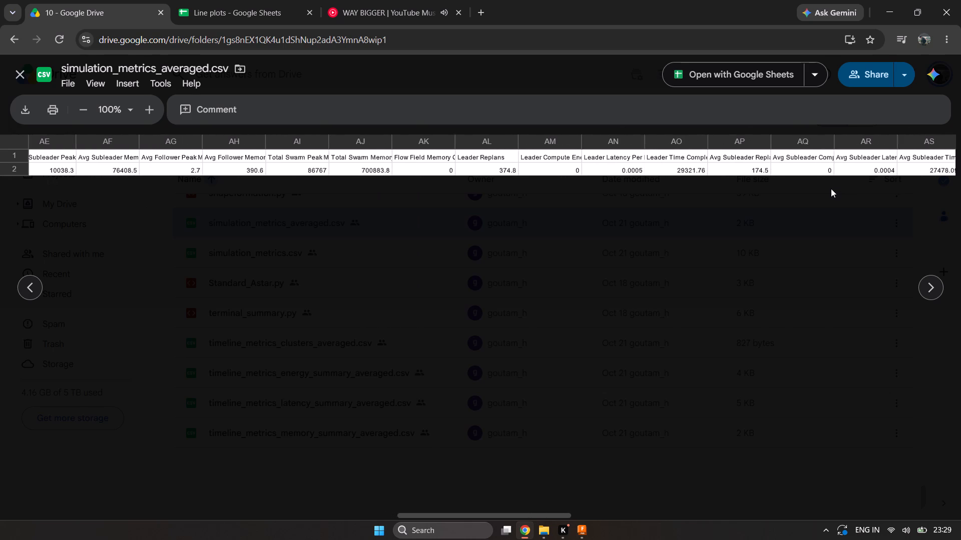
pyautogui.hscroll(-7, 831, 188)
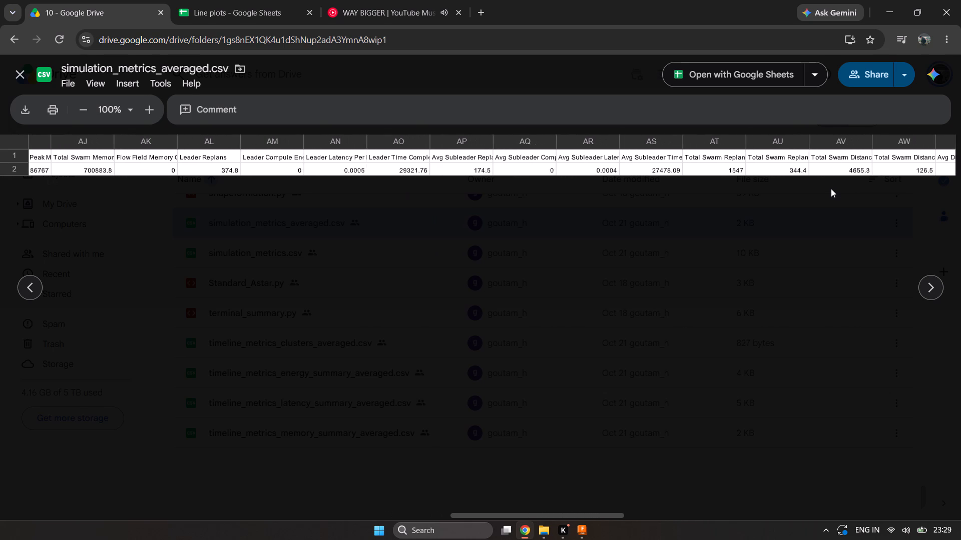
pyautogui.hscroll(-2, 831, 188)
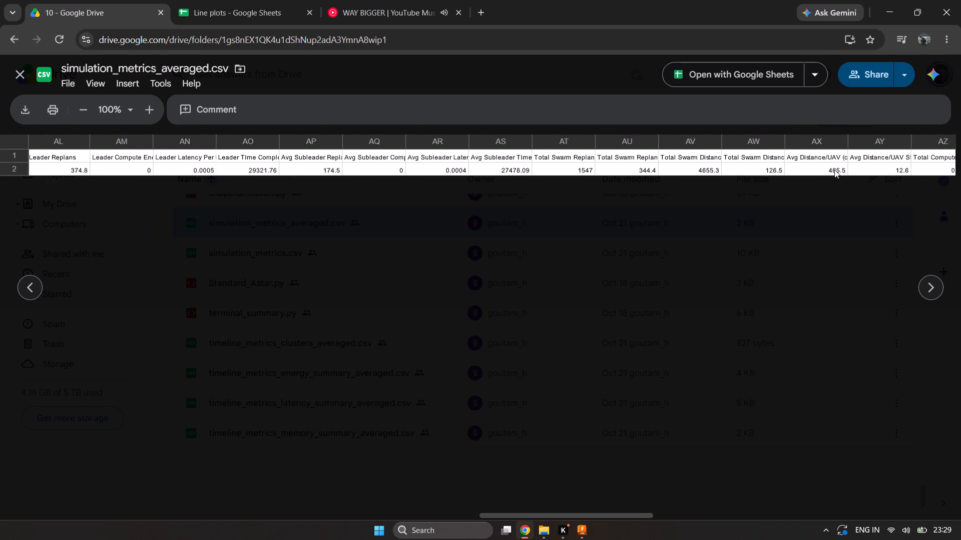
pyautogui.moveTo(834, 169); pyautogui.dragTo(869, 167)
pyautogui.hotkey('ctrl', 'c')
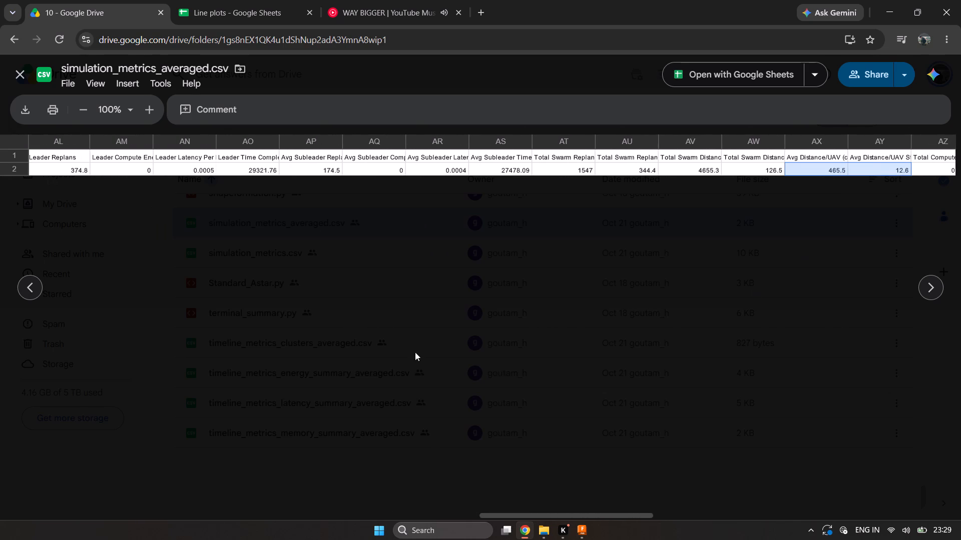
pyautogui.click(254, 0)
pyautogui.click(639, 357)
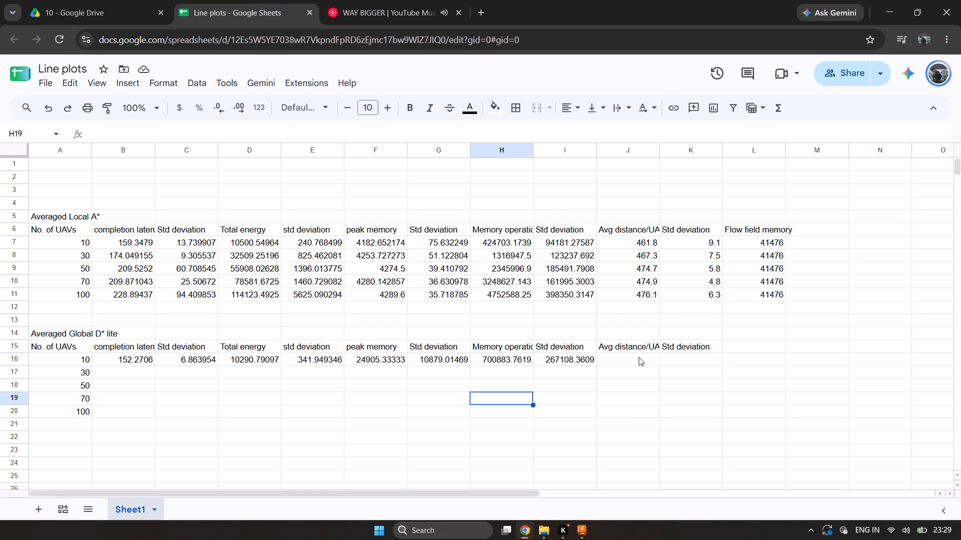
pyautogui.hotkey('ctrl', 'v')
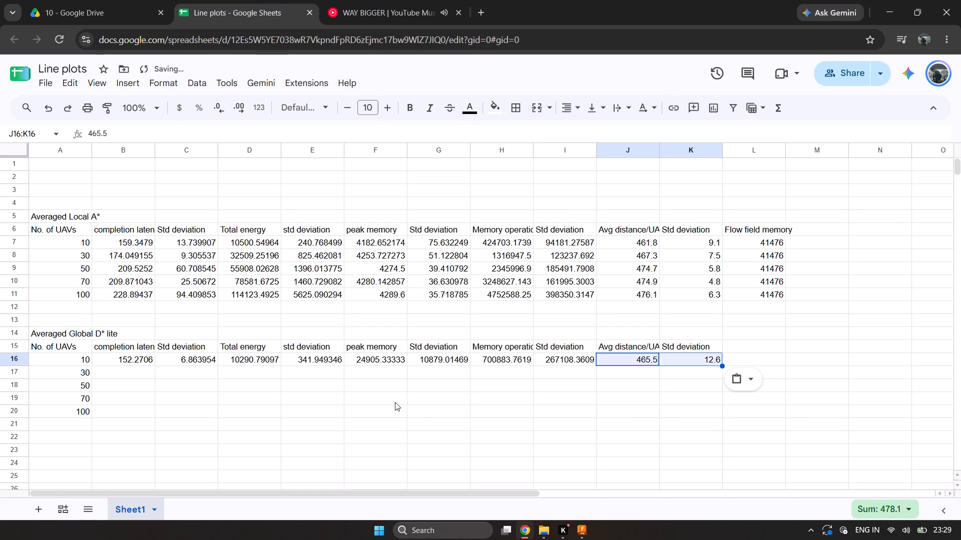
pyautogui.click(395, 402)
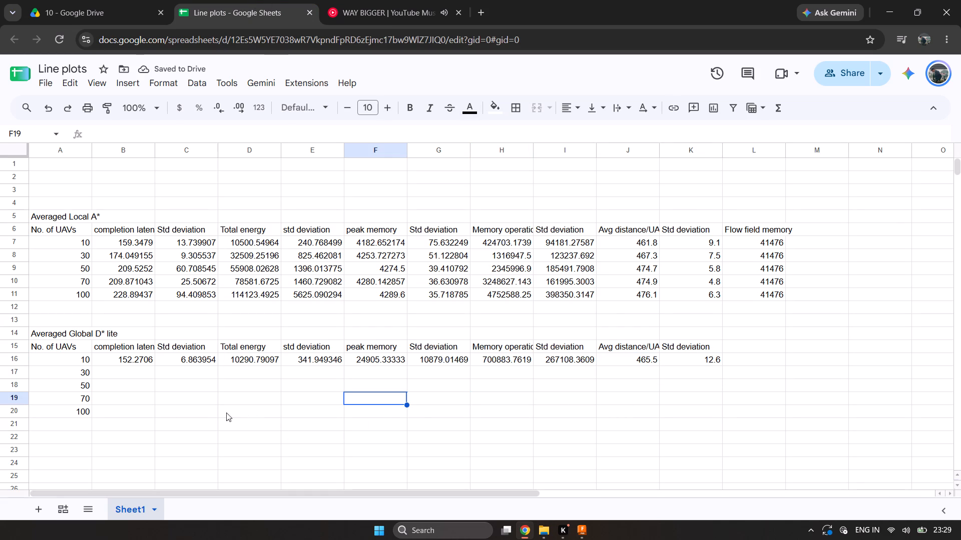
pyautogui.click(87, 15)
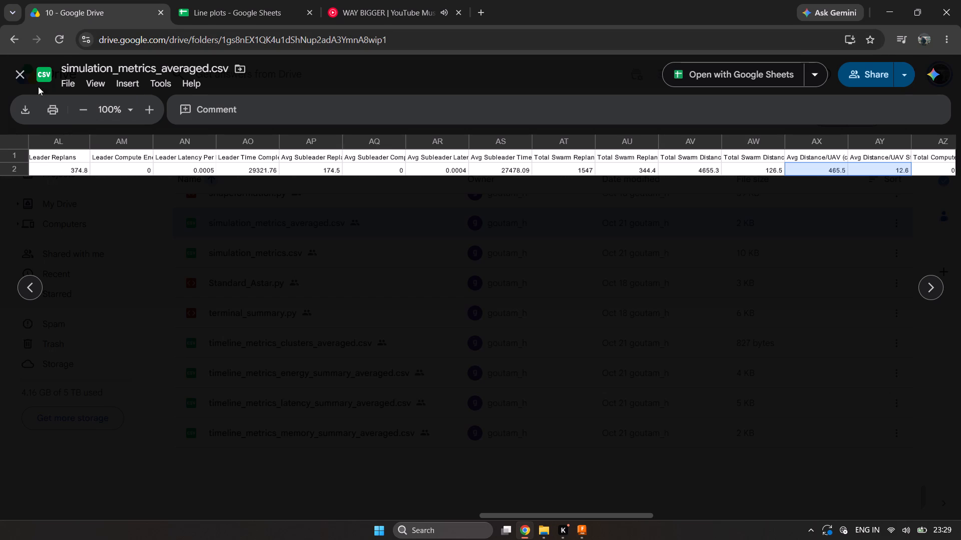
pyautogui.click(29, 76)
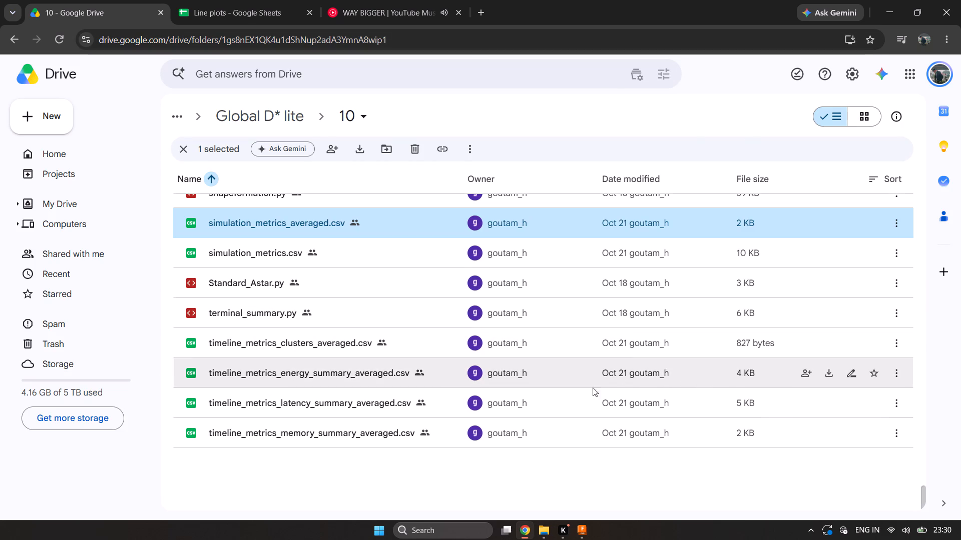
# Switch to Autodesk Fusion and look through the home page's recent files, the Projects list and the Samples.
pyautogui.click(591, 536)
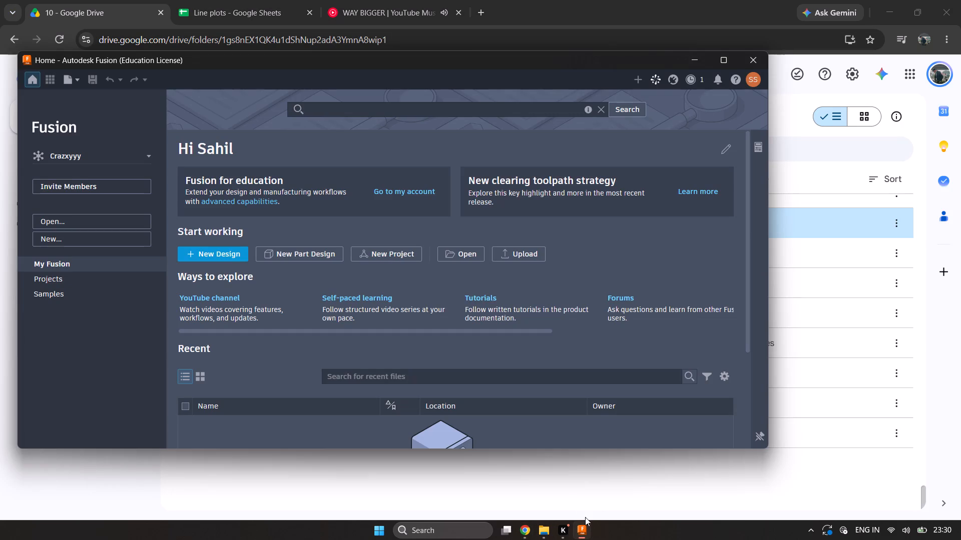
pyautogui.scroll(-4, 390, 322)
pyautogui.scroll(-4, 396, 364)
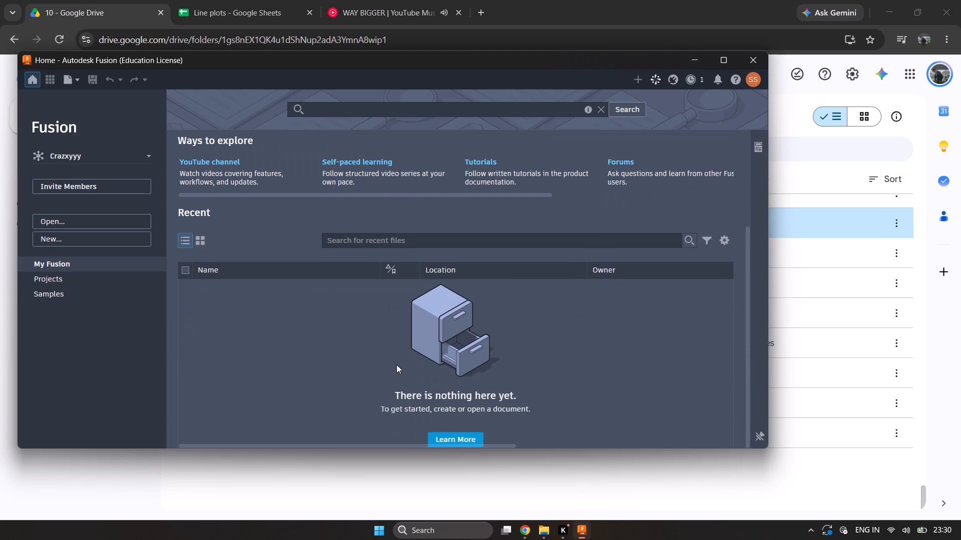
pyautogui.click(195, 237)
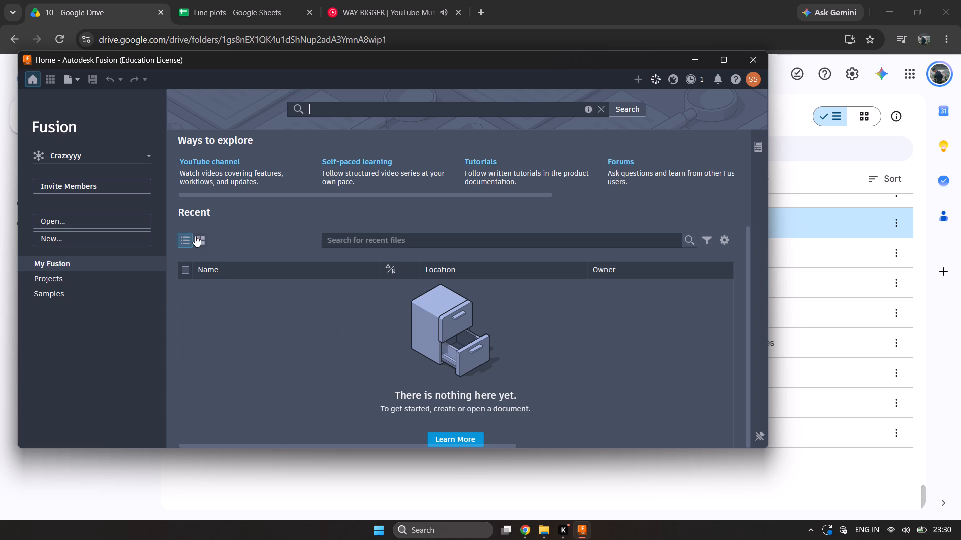
pyautogui.click(191, 245)
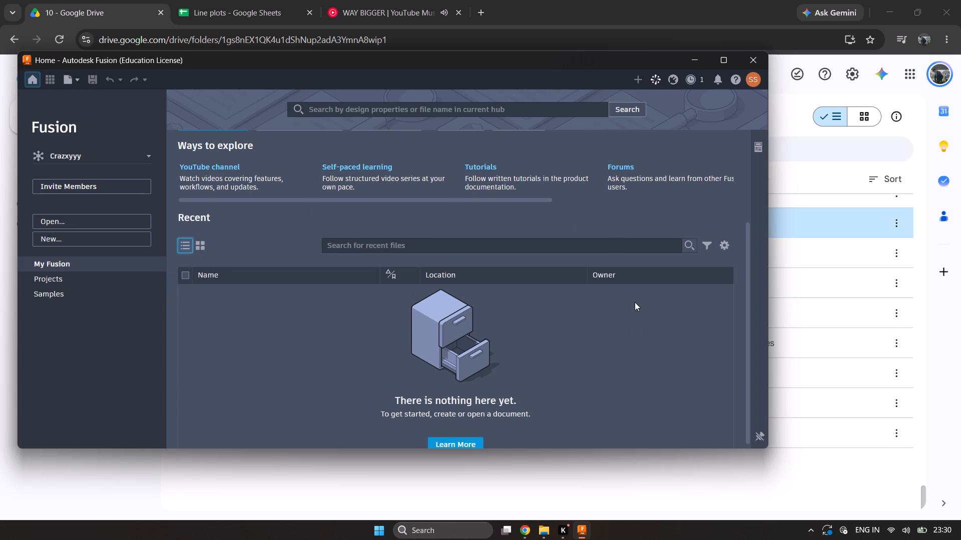
pyautogui.scroll(-6, 515, 342)
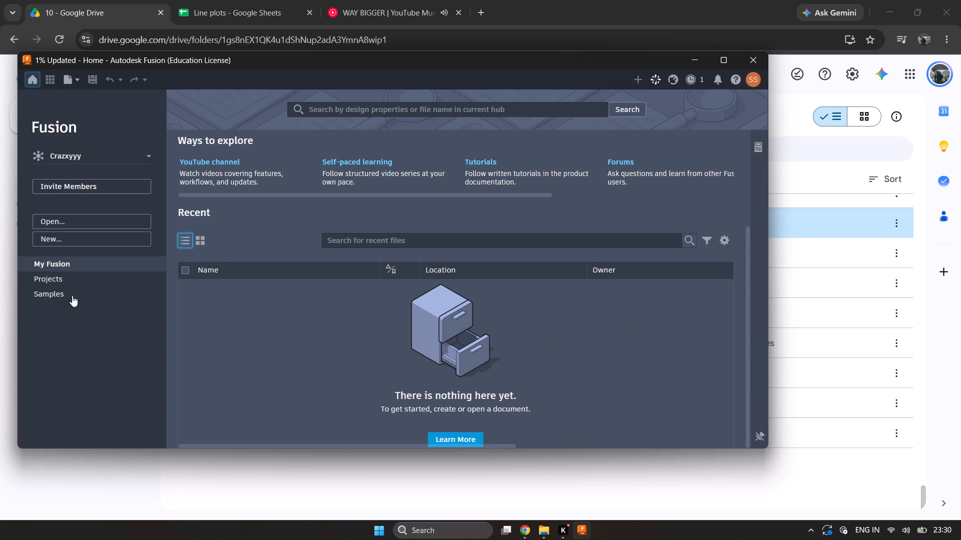
pyautogui.click(70, 277)
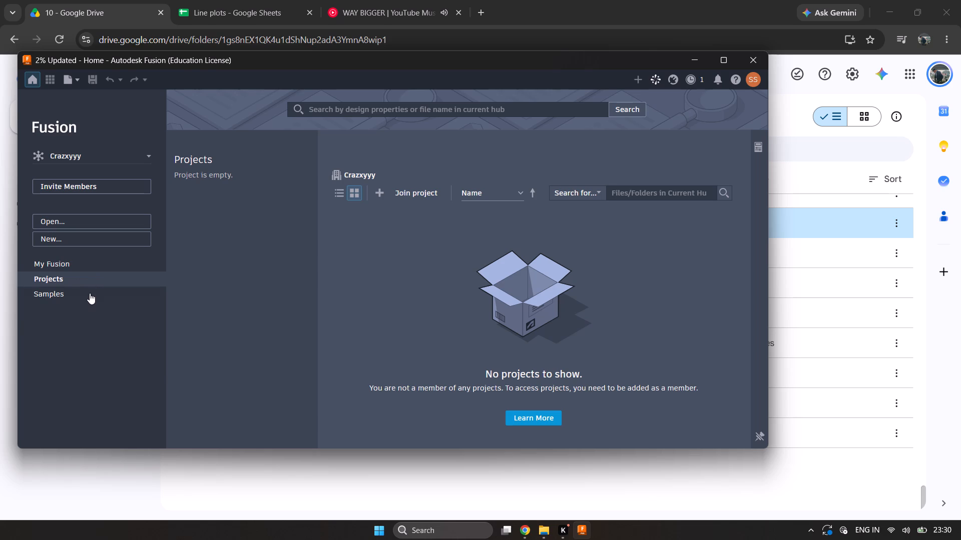
pyautogui.click(86, 295)
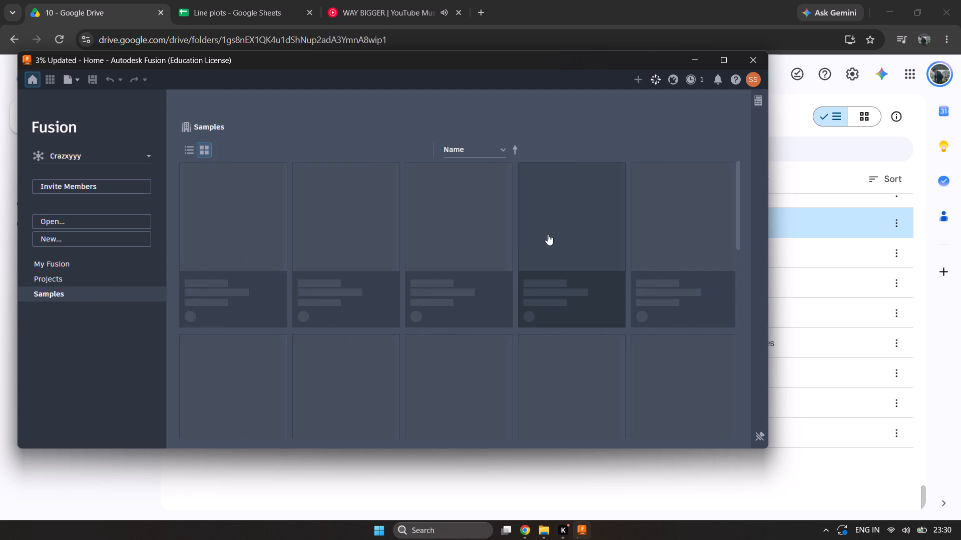
pyautogui.click(77, 262)
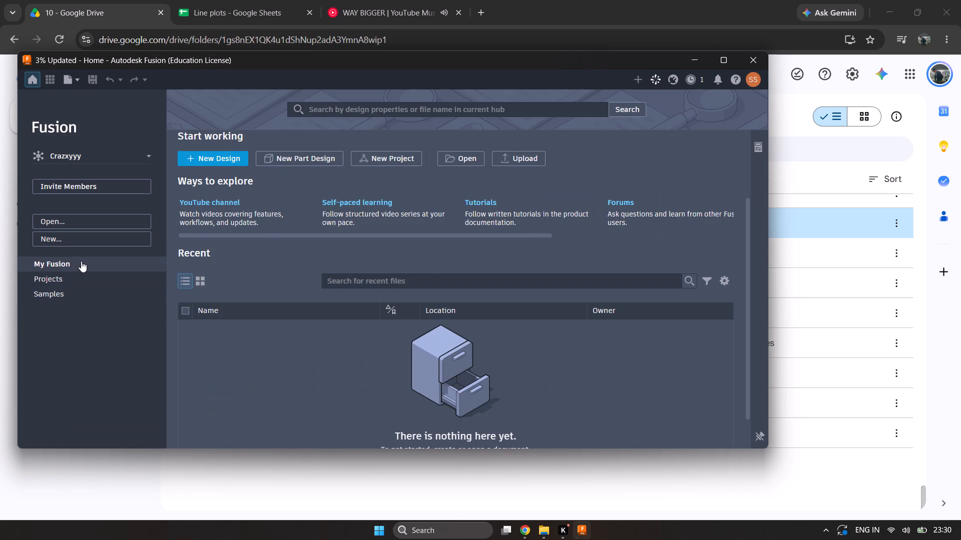
pyautogui.scroll(-5, 524, 297)
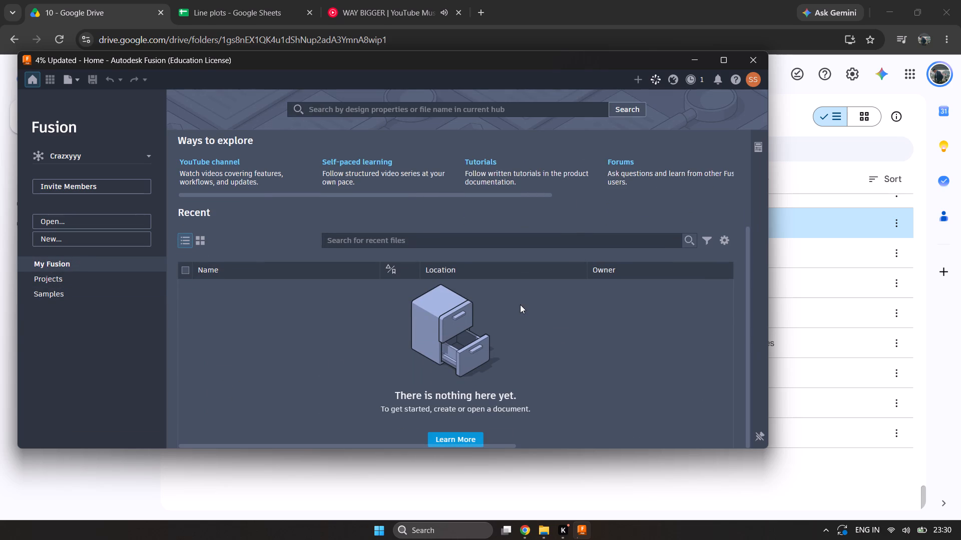
pyautogui.scroll(10, 520, 304)
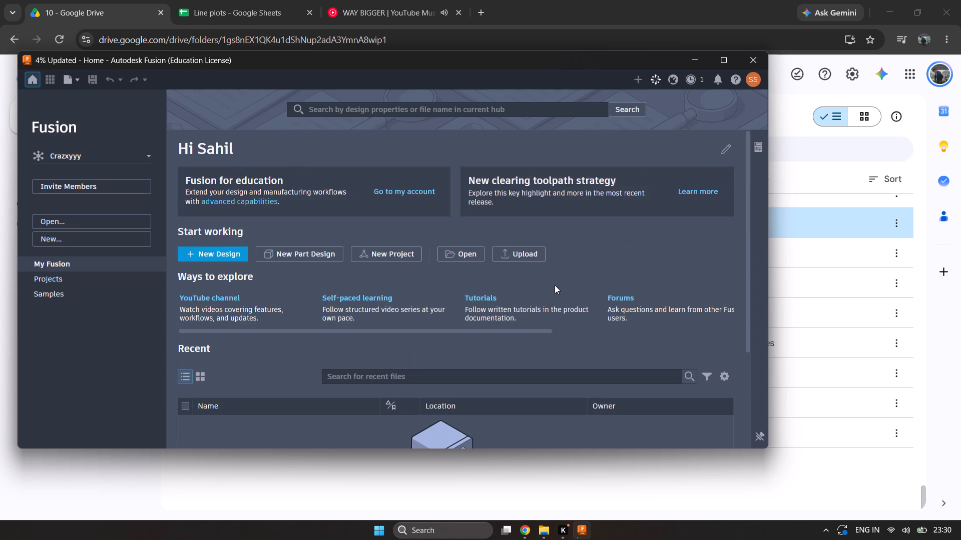
pyautogui.click(374, 529)
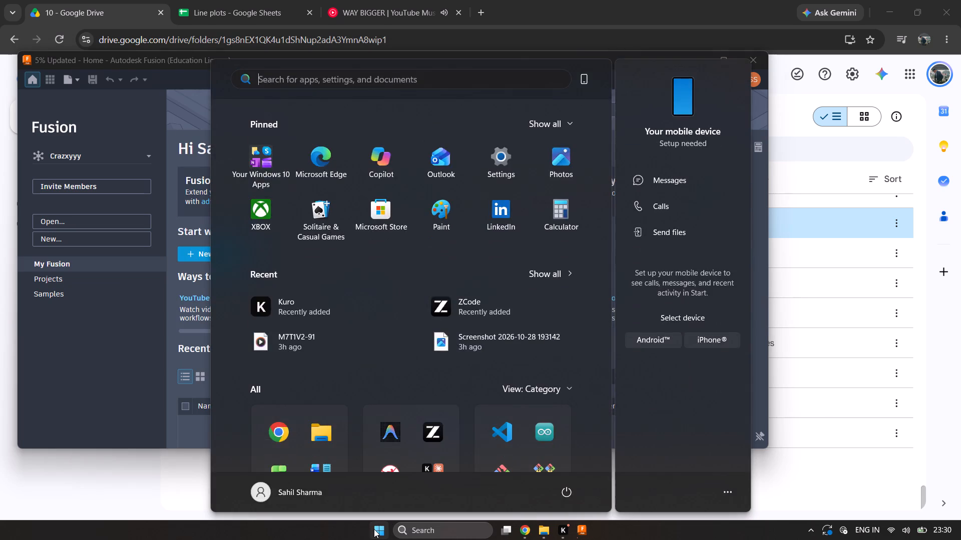